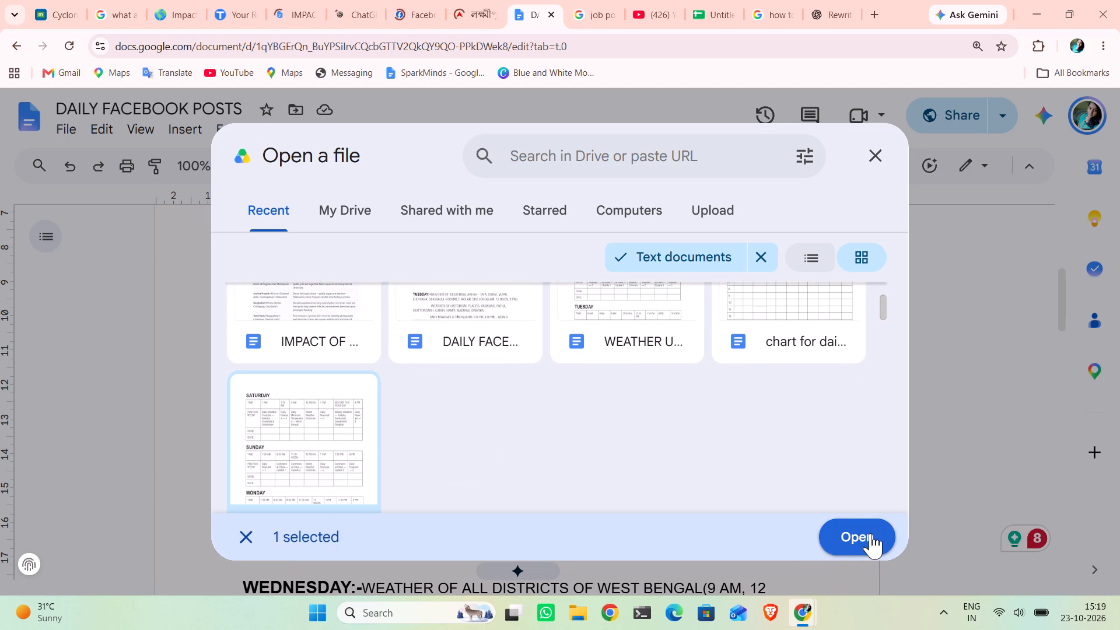
Open the selected SHANTANU DA TIMINGS document from the recent Drive files.
click(870, 533)
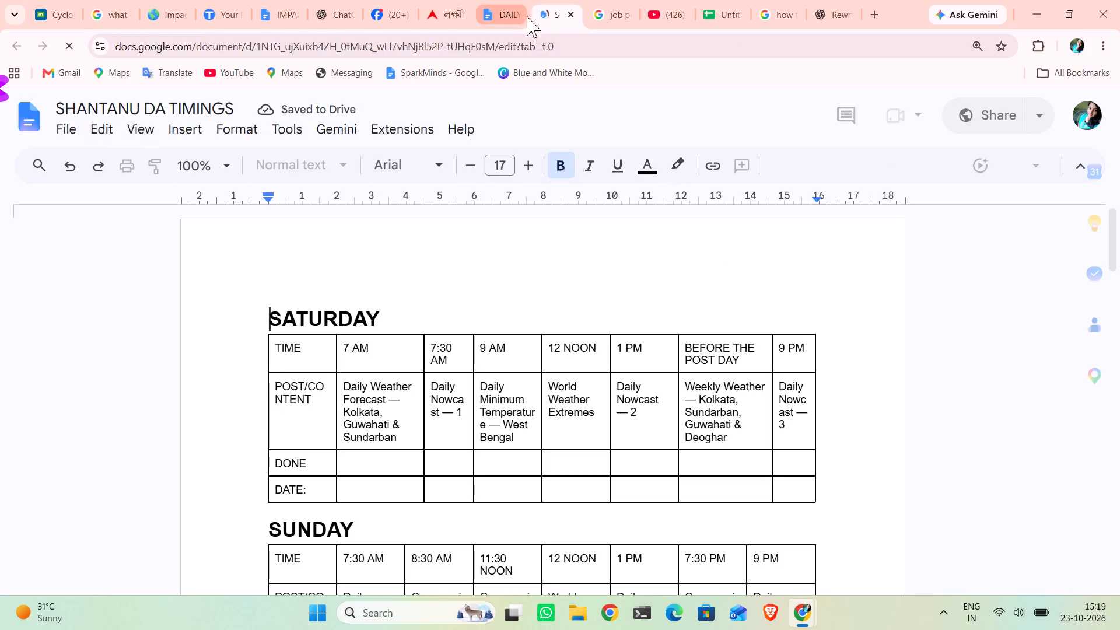
Return to the DAILY FACEBOOK POSTS document and open the recent text document whose name begins with WEATHER ULTI.
click(498, 15)
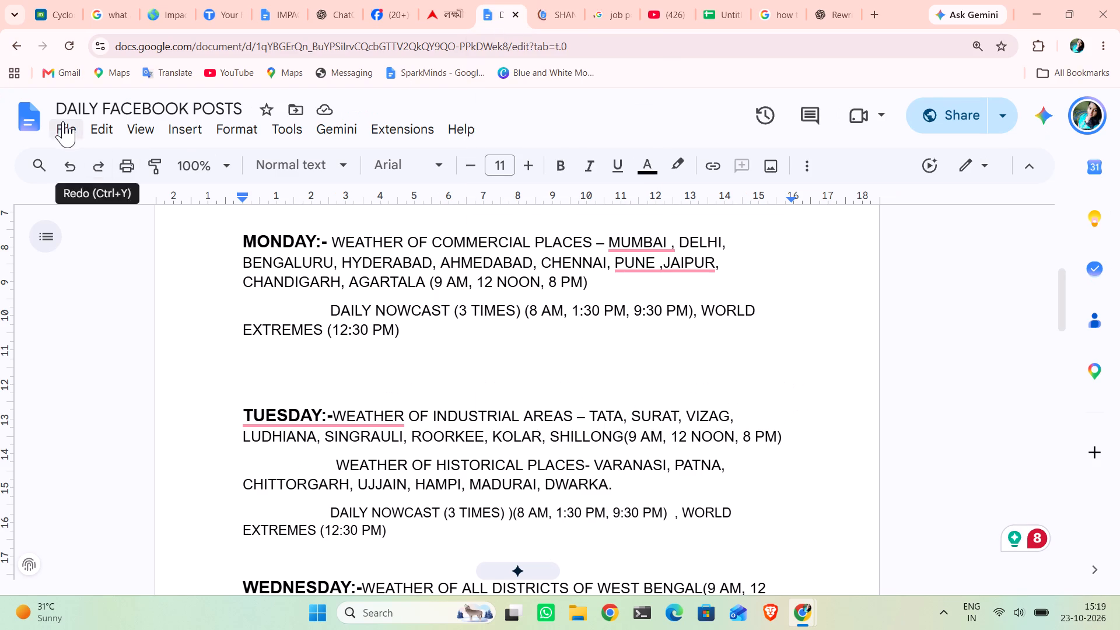
click(71, 131)
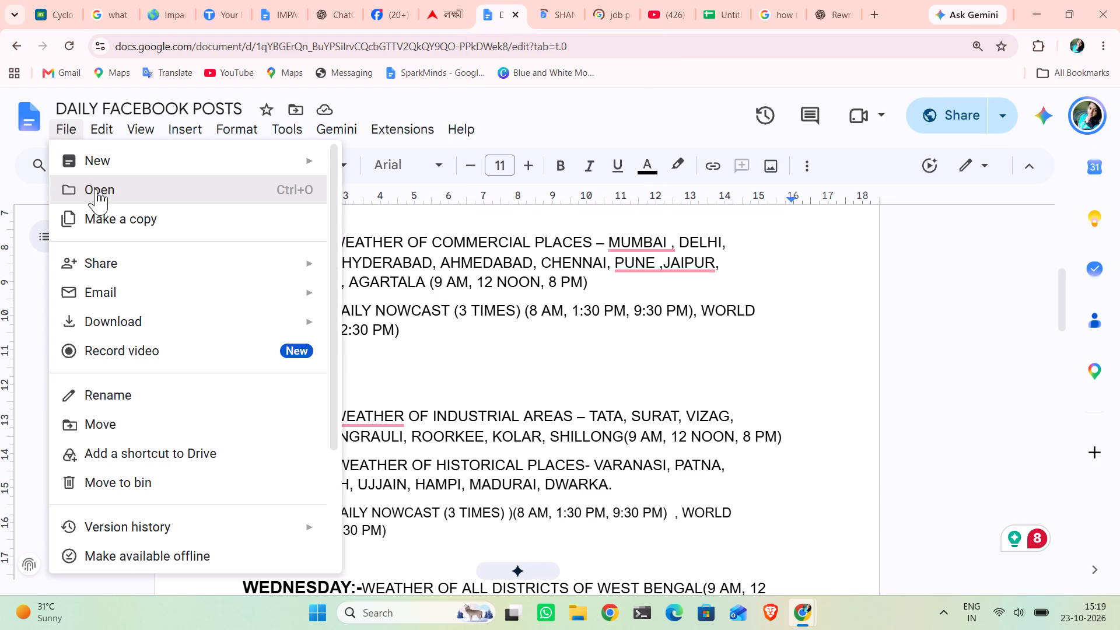
click(96, 189)
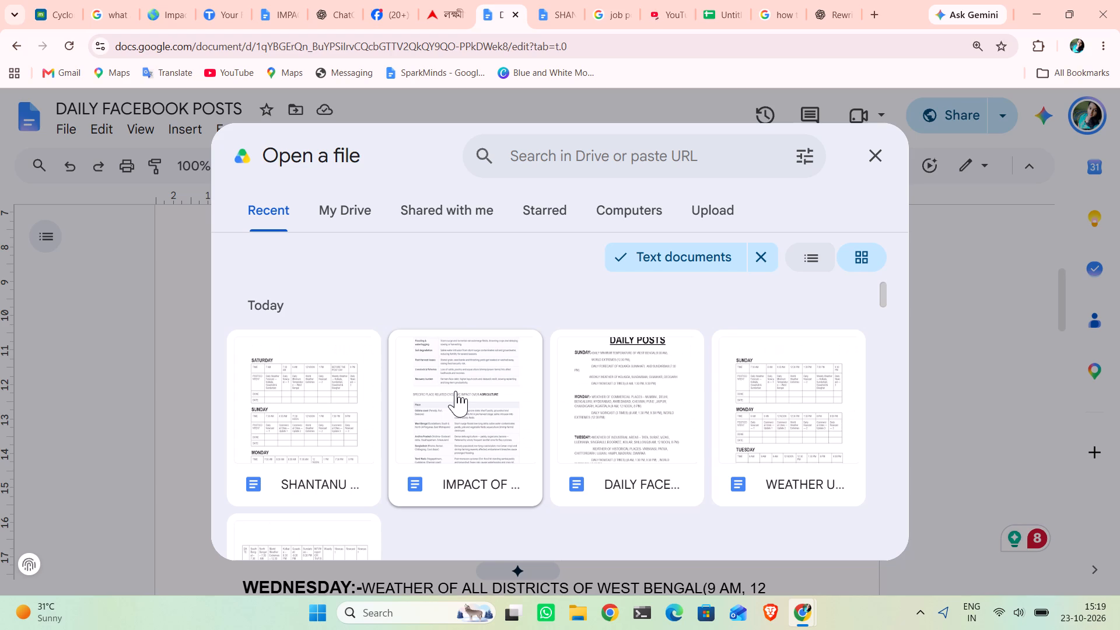
click(765, 400)
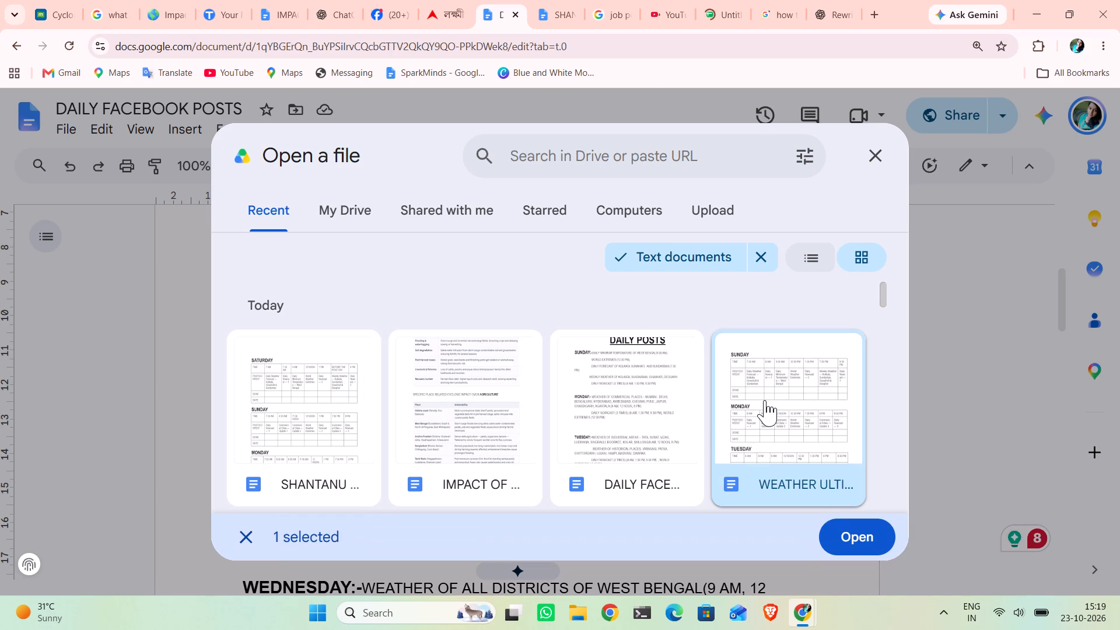
click(862, 539)
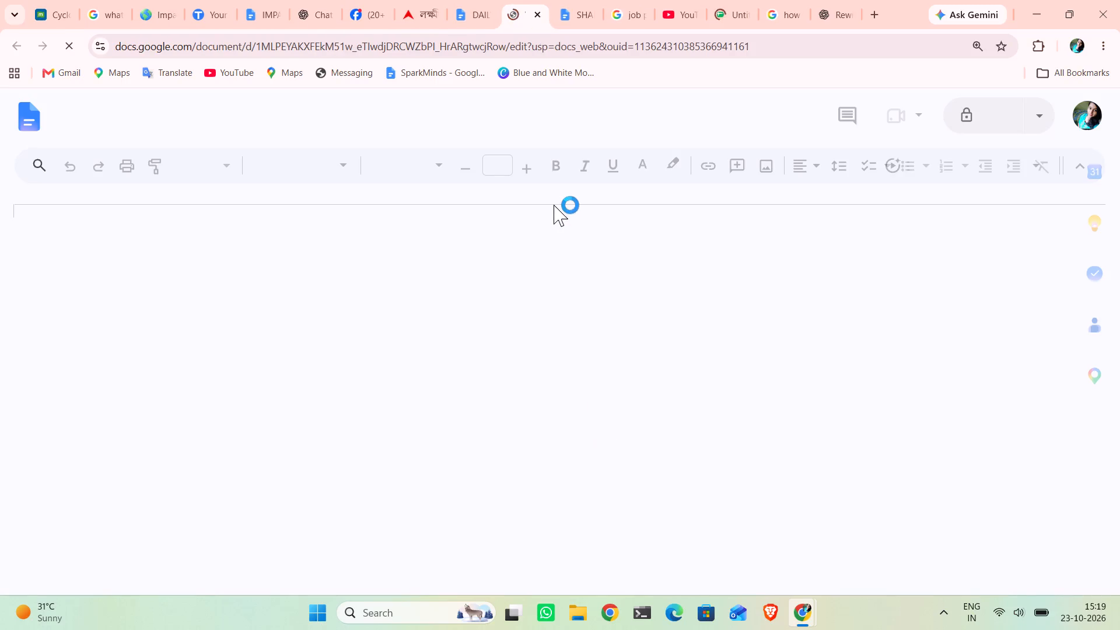
Switch to the open ABP Live Bengali news article about the cyclone update.
click(415, 16)
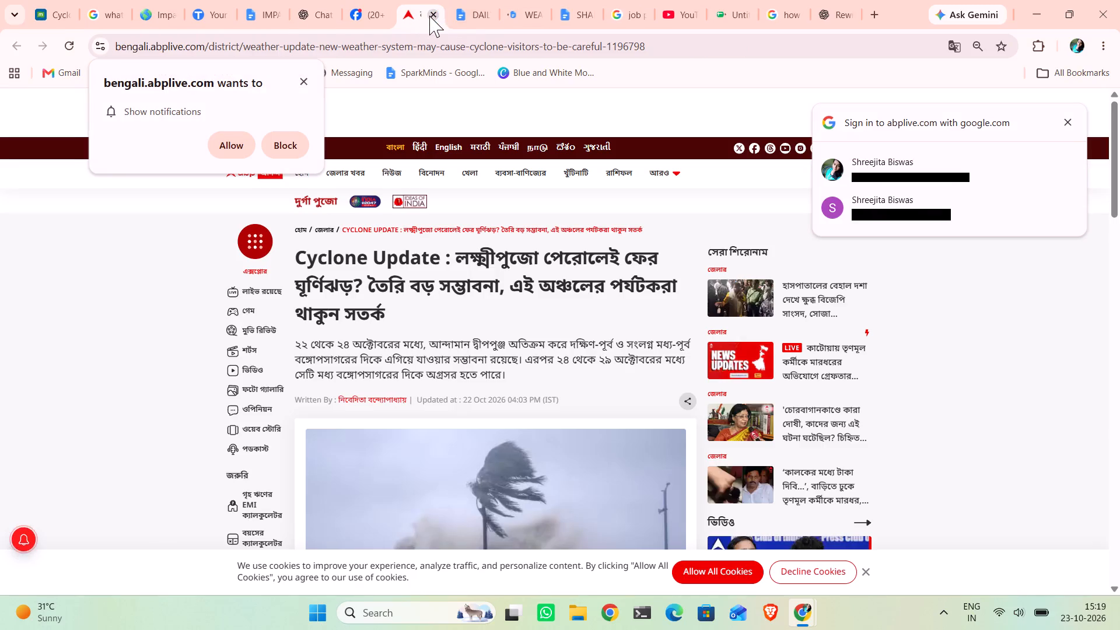
Close the ABP Live cyclone update article.
click(432, 15)
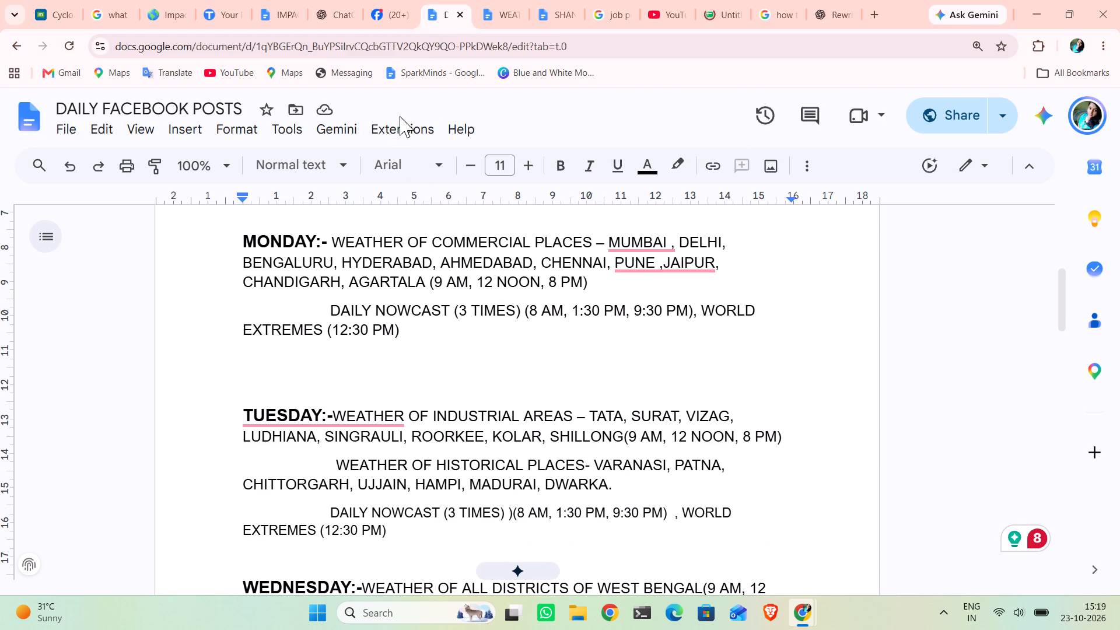
Open the WEATHER ULTIMA ROUTINE document and review the Sunday and Monday posting schedules.
click(498, 16)
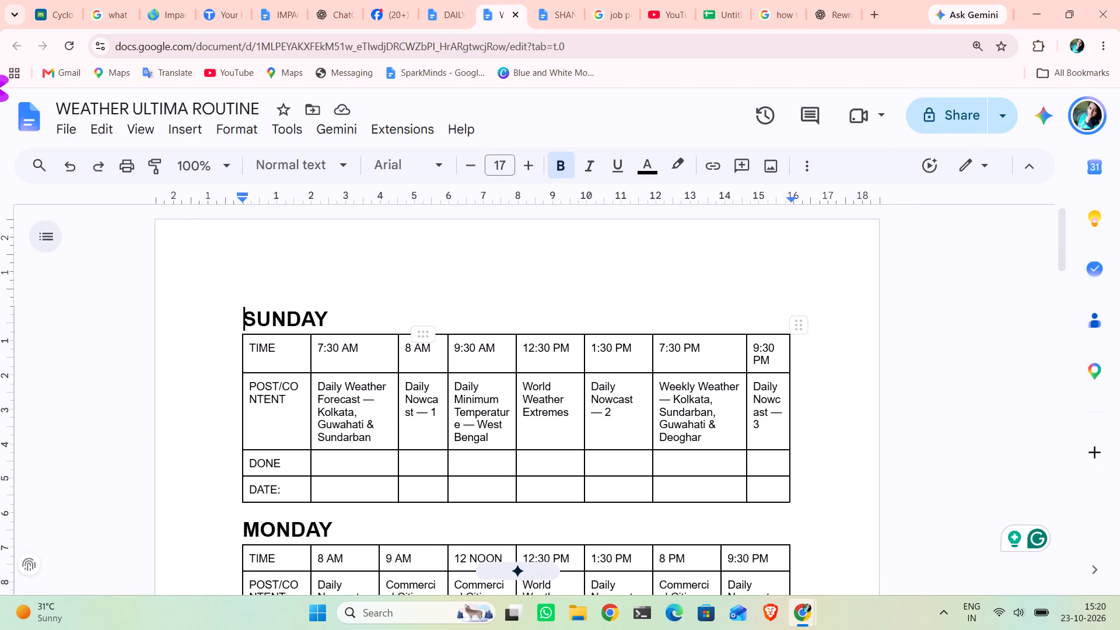
scroll(427, 363, down, 1)
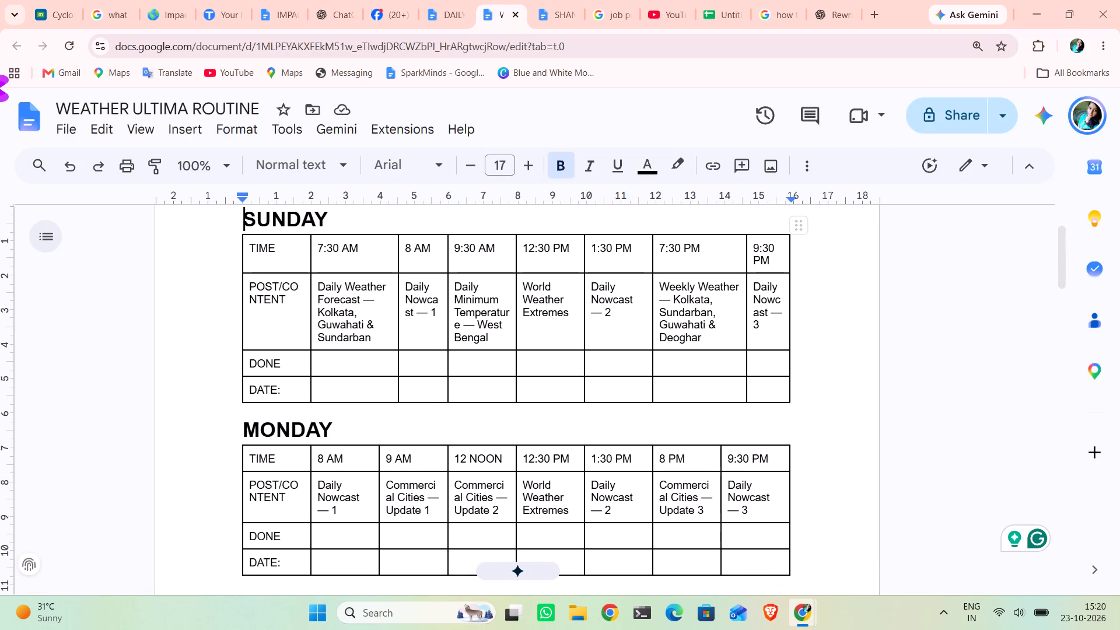
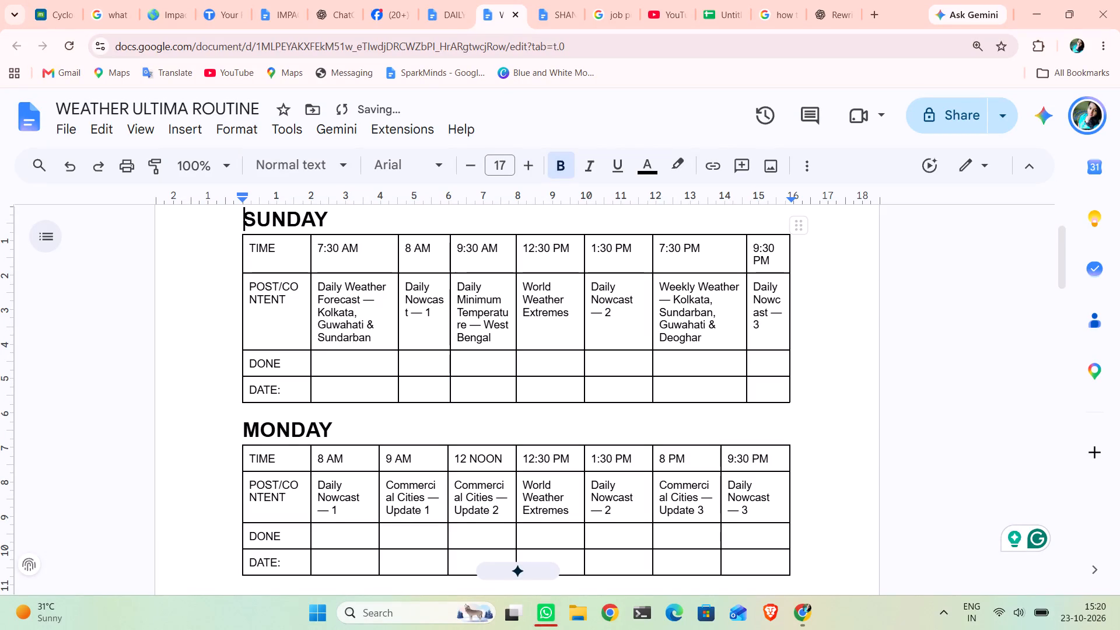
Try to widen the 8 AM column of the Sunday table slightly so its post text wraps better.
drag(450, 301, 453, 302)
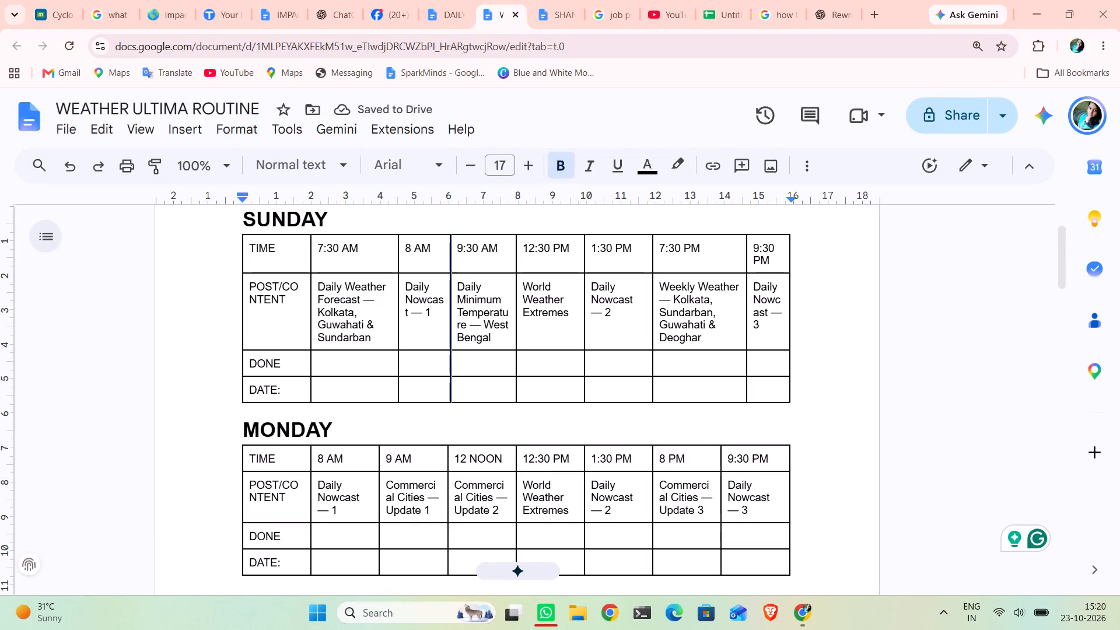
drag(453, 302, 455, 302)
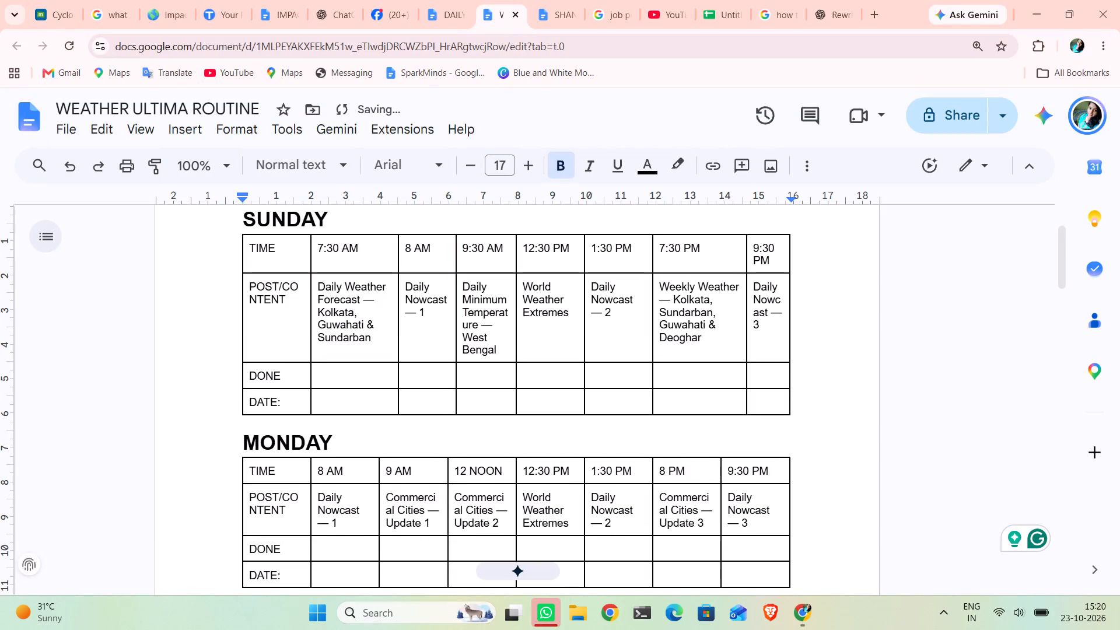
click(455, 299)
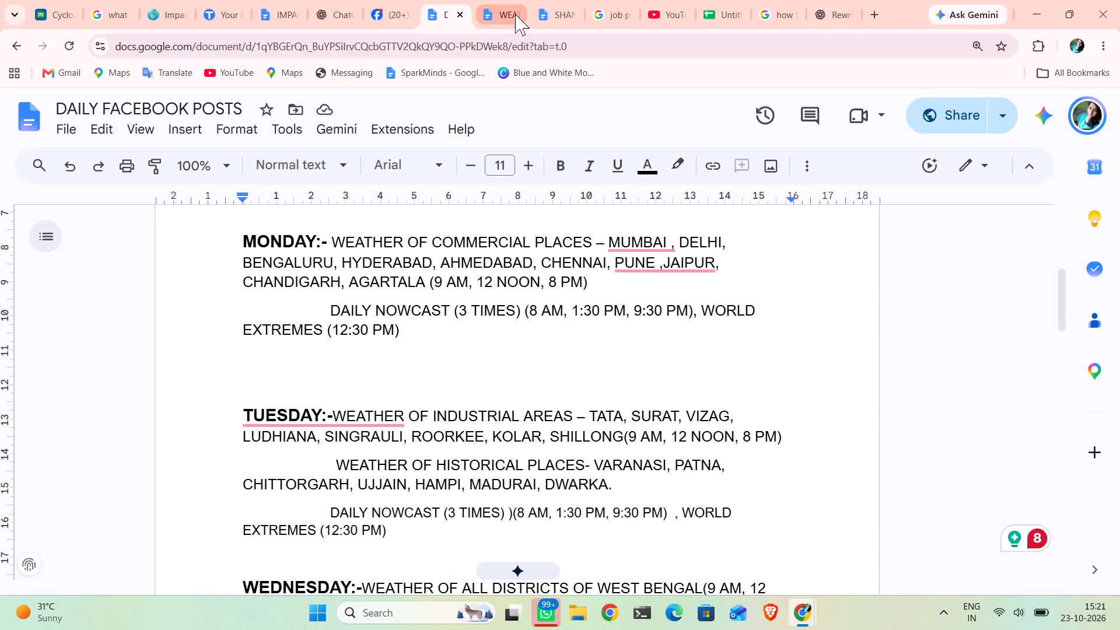
Return to the WEATHER ULTIMA ROUTINE document and review the Sunday and Monday posting schedules at its beginning.
click(508, 12)
scroll(373, 484, up, 2)
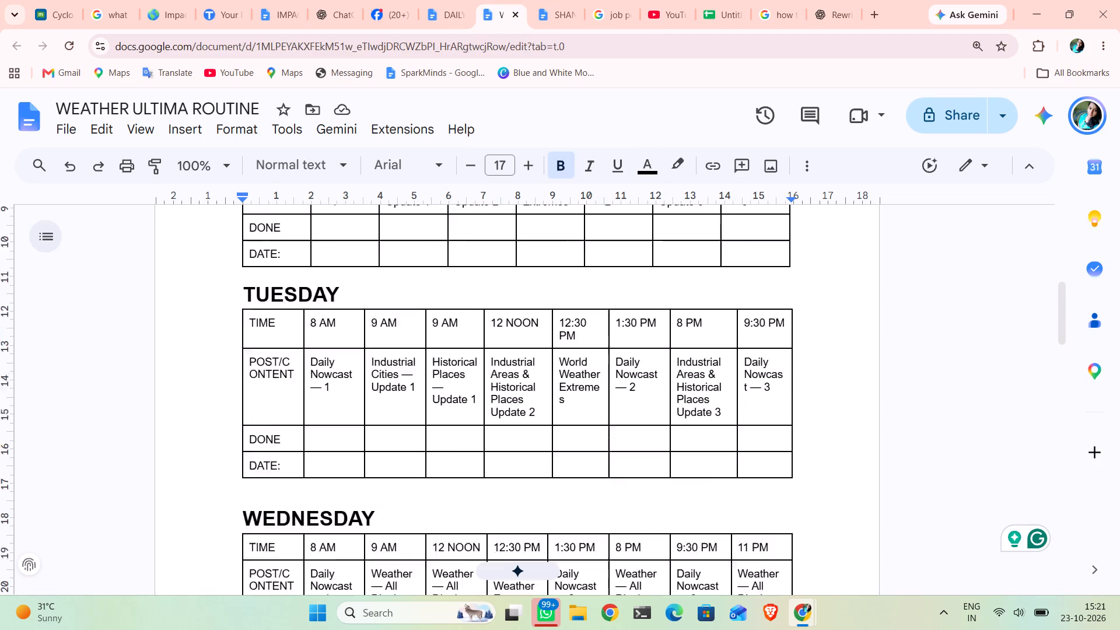
scroll(373, 484, up, 10)
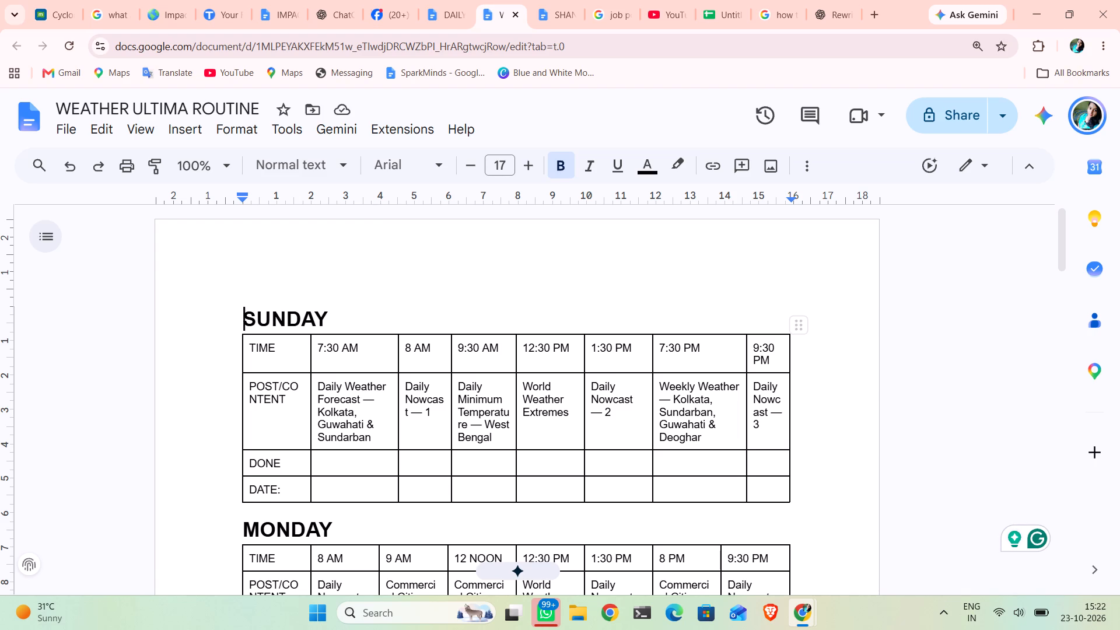
scroll(373, 484, down, 1)
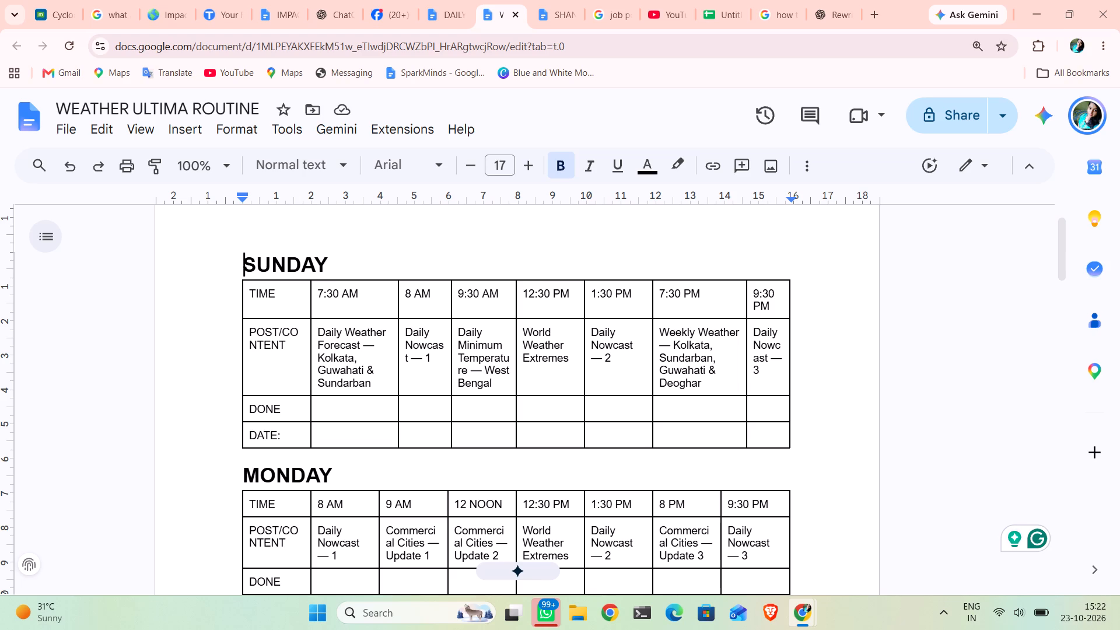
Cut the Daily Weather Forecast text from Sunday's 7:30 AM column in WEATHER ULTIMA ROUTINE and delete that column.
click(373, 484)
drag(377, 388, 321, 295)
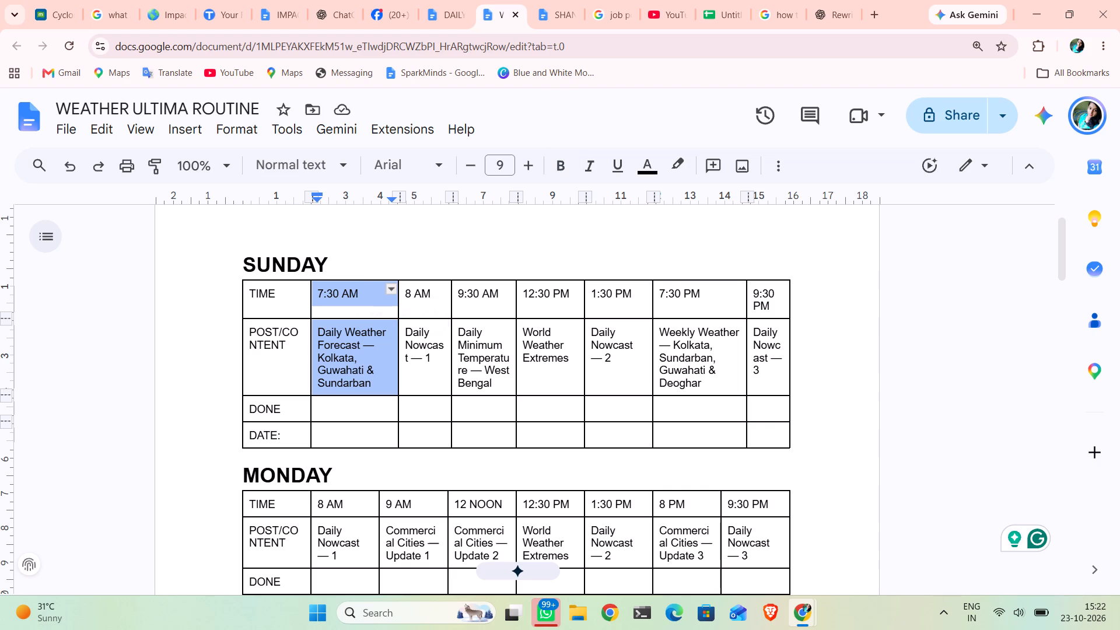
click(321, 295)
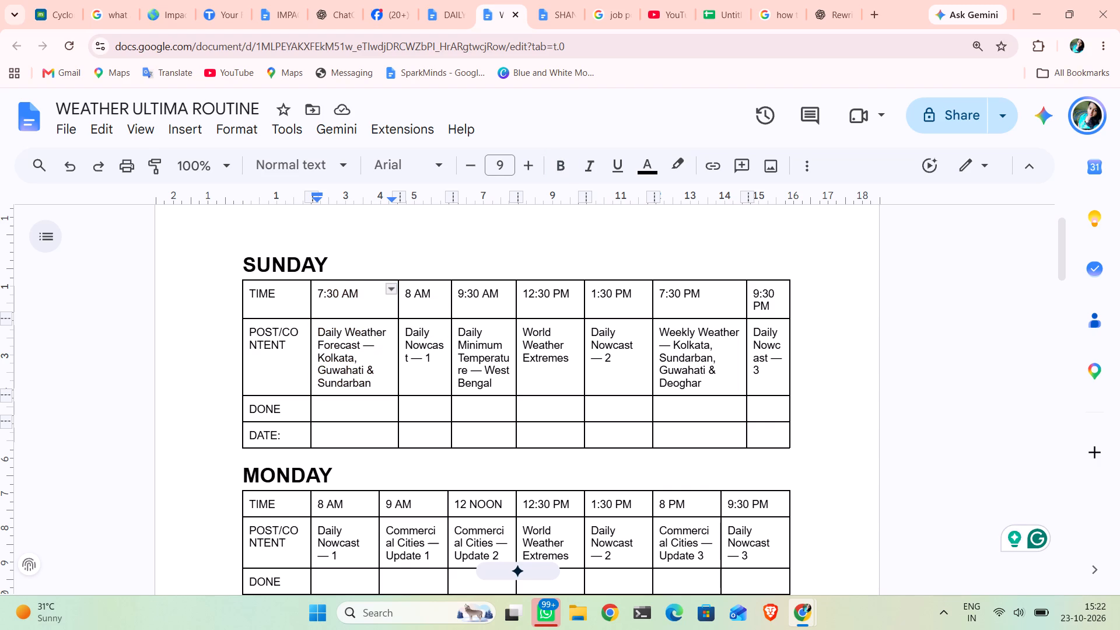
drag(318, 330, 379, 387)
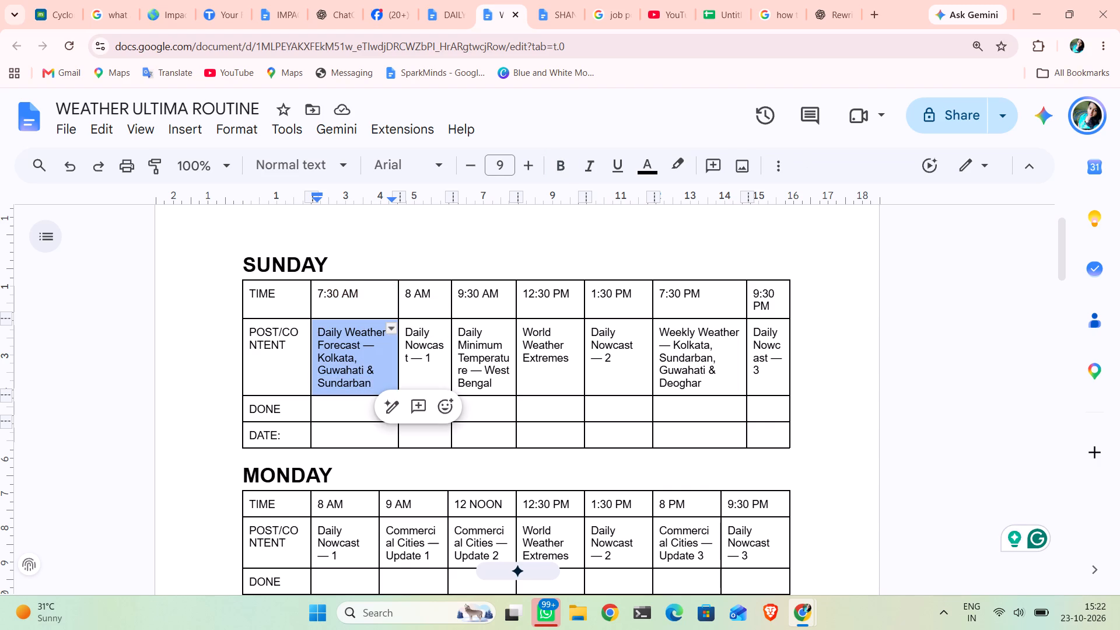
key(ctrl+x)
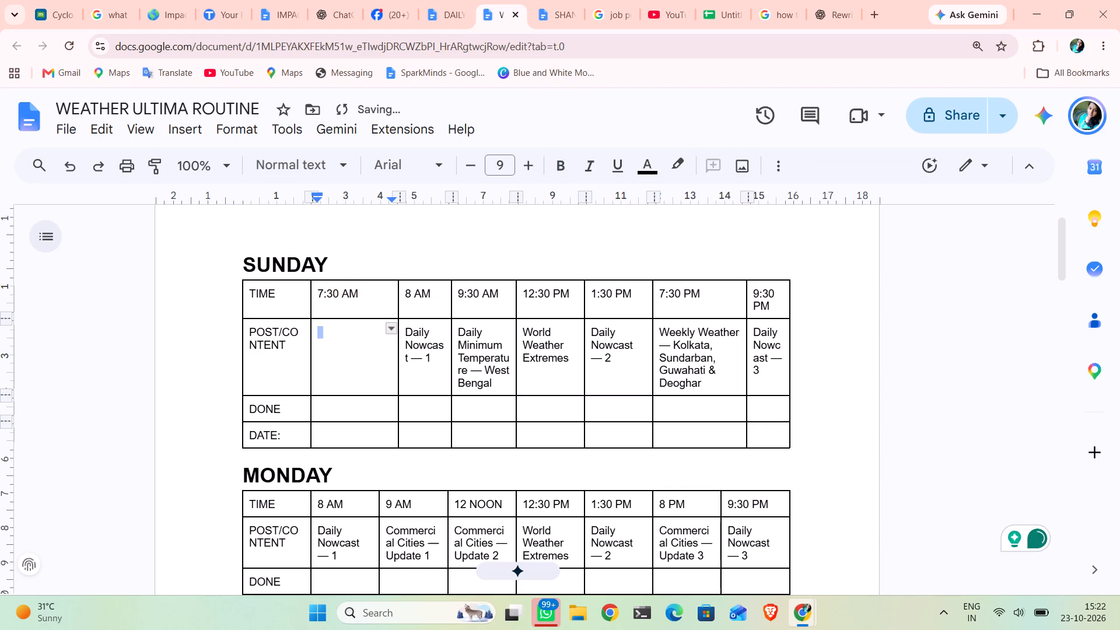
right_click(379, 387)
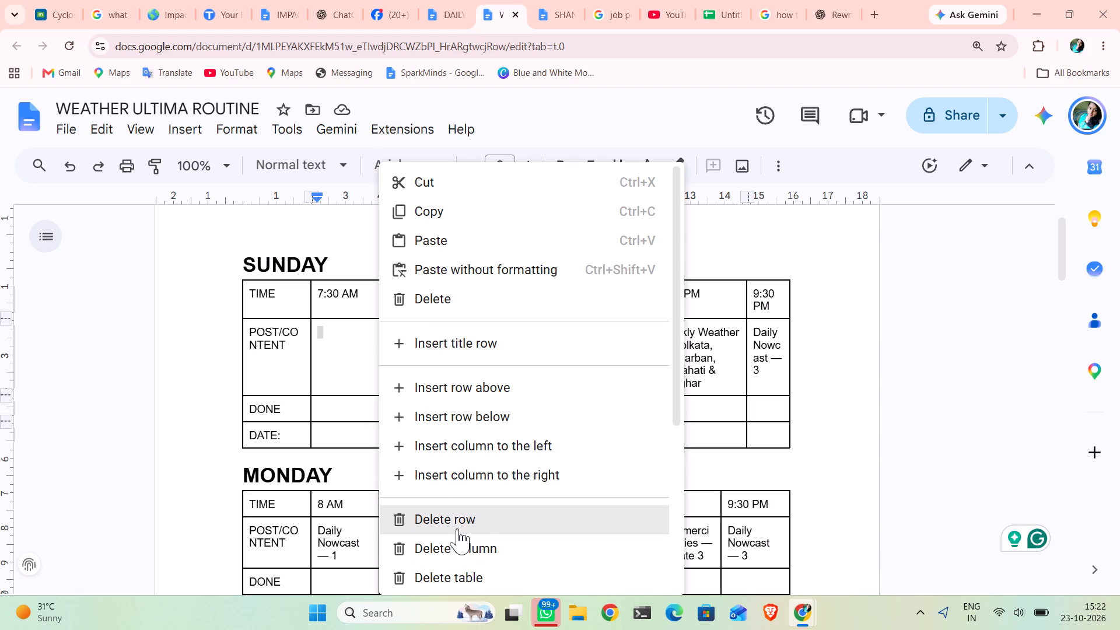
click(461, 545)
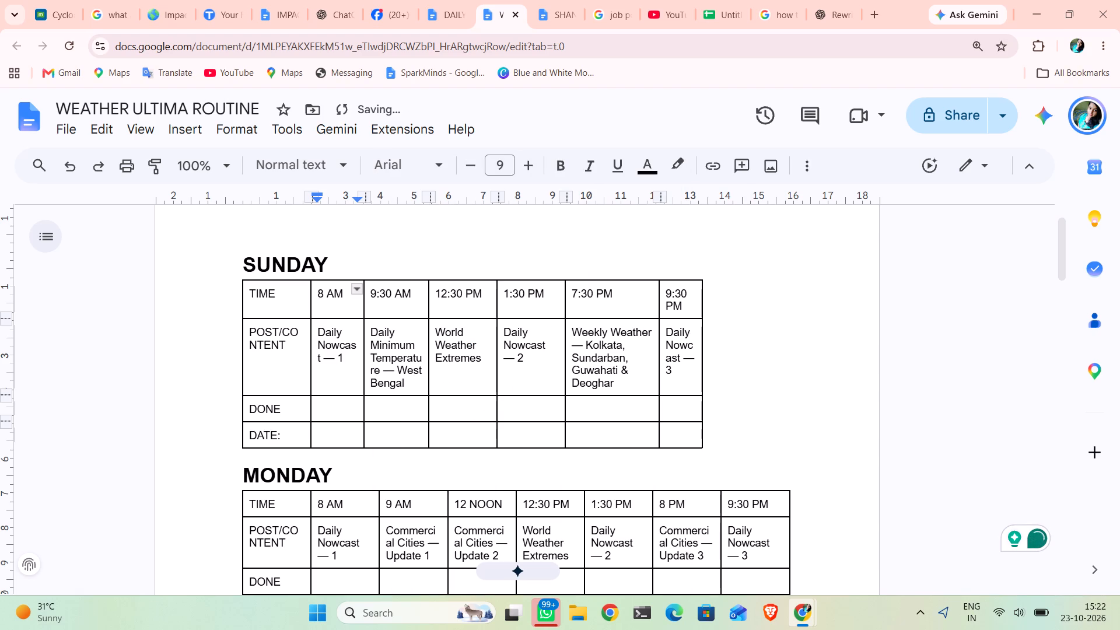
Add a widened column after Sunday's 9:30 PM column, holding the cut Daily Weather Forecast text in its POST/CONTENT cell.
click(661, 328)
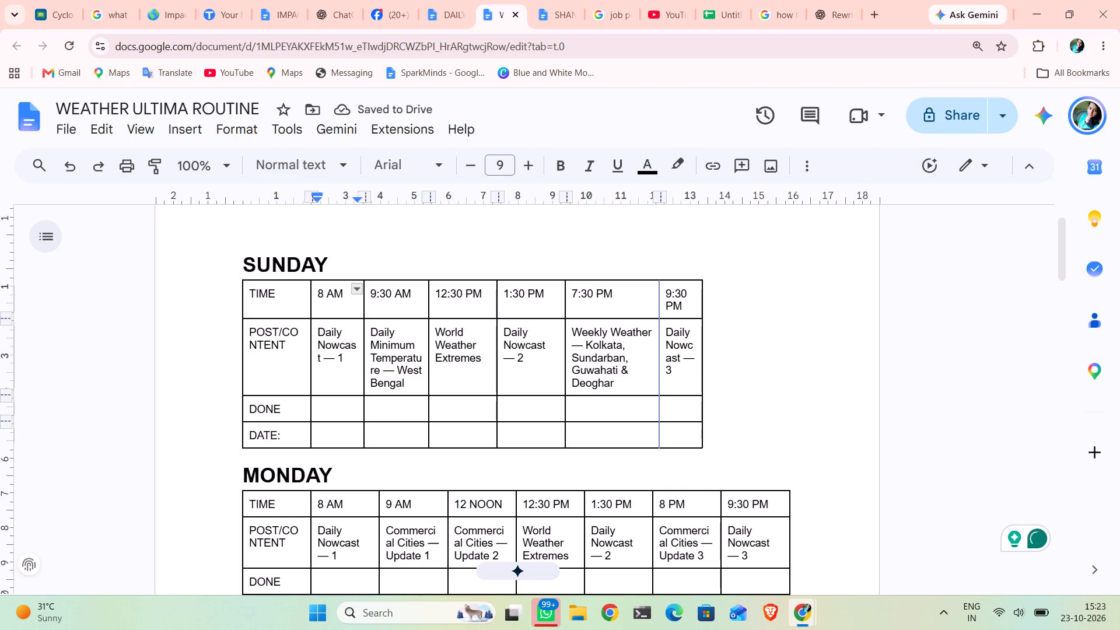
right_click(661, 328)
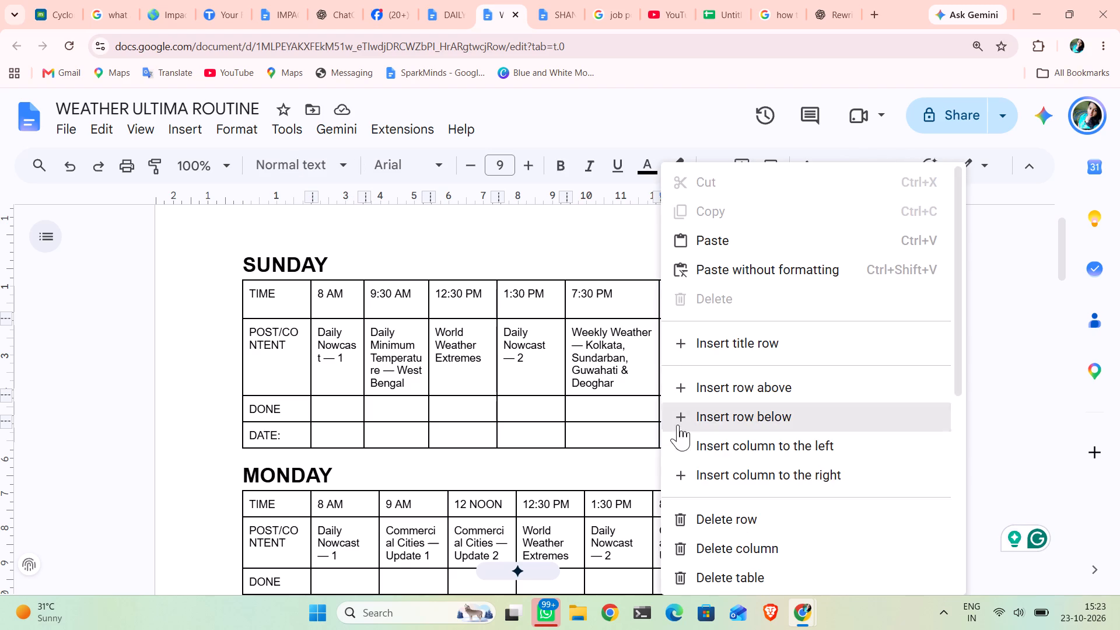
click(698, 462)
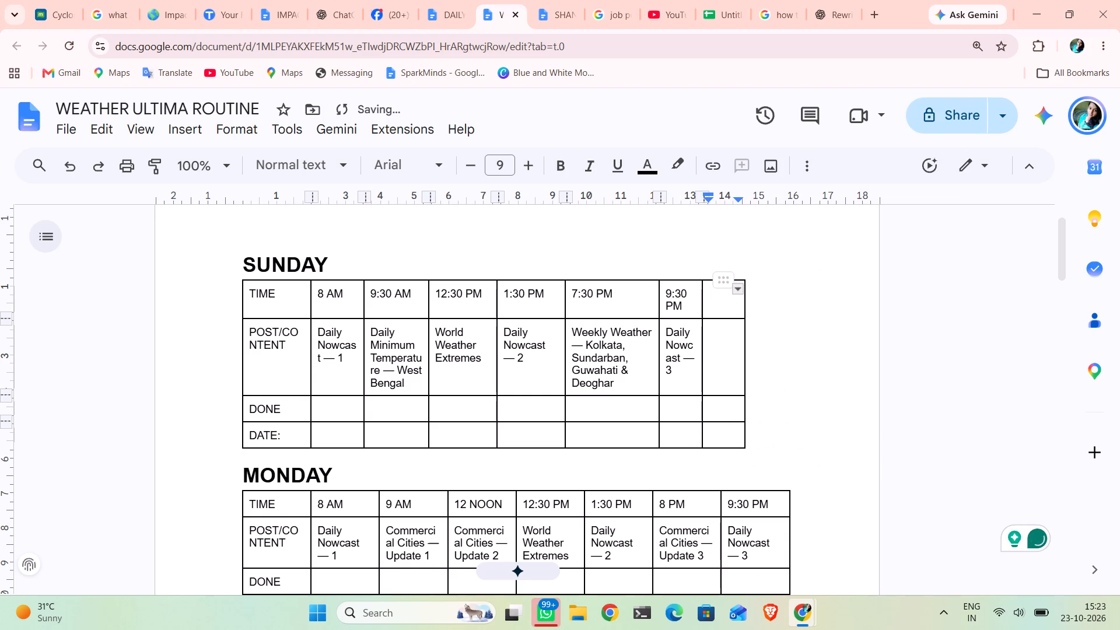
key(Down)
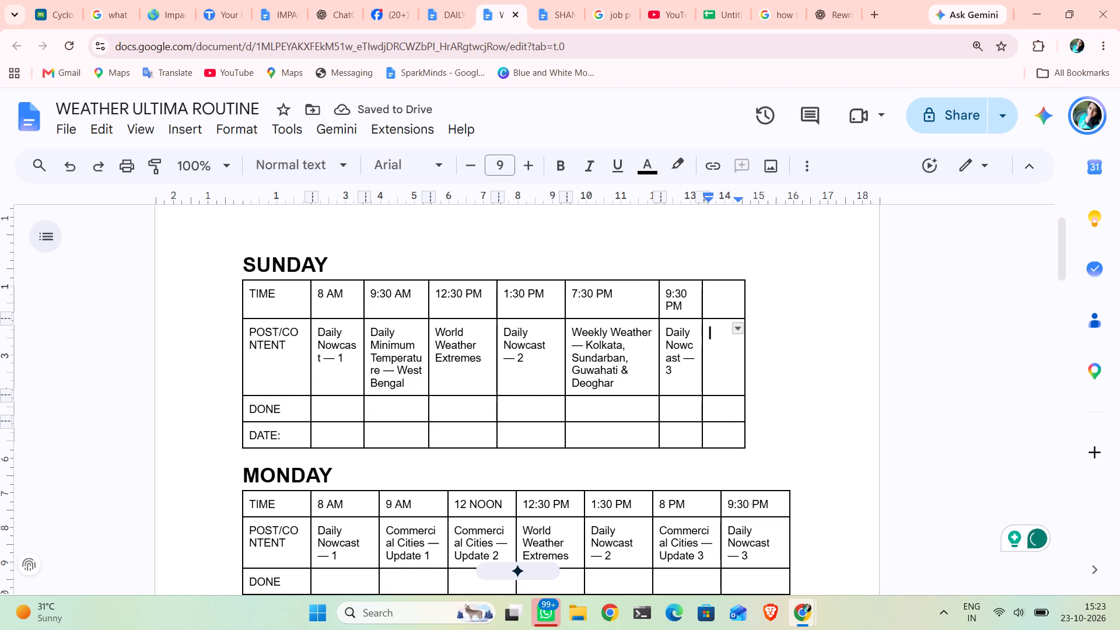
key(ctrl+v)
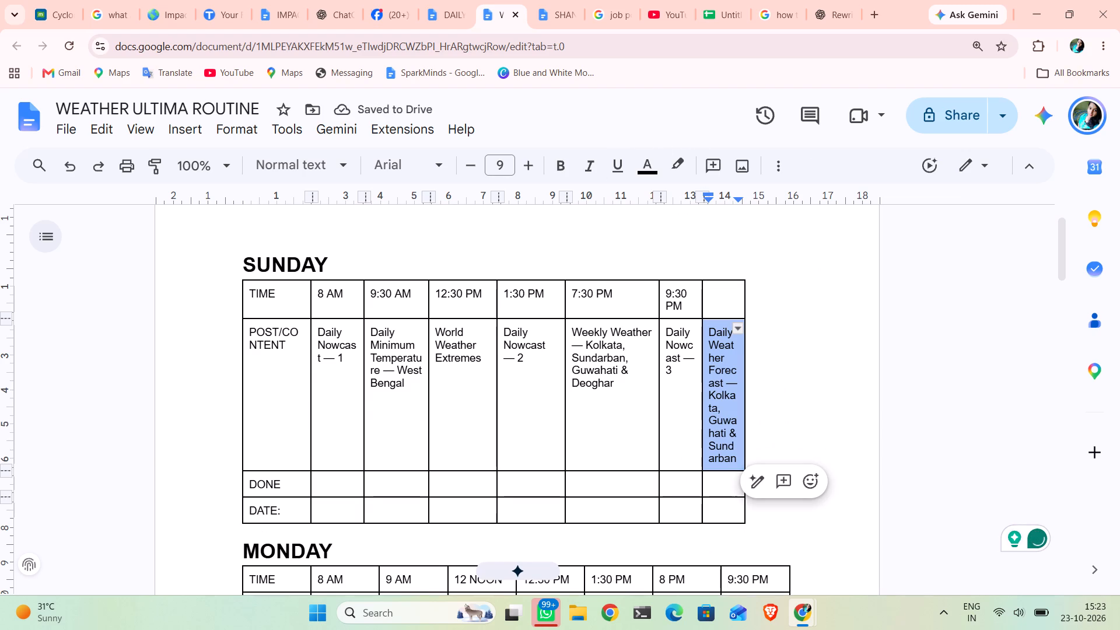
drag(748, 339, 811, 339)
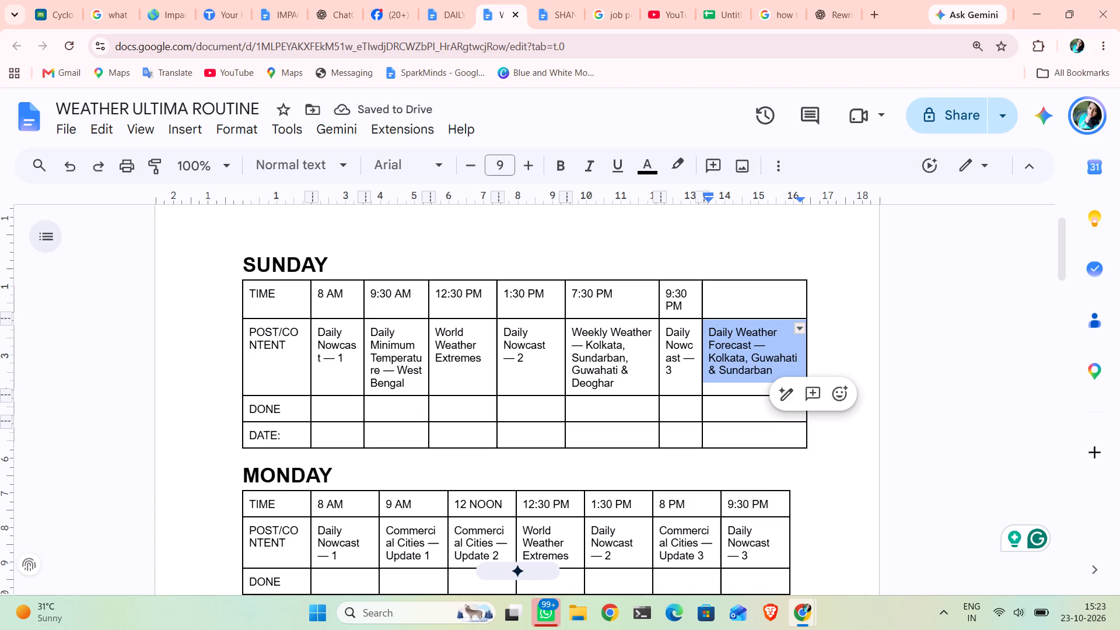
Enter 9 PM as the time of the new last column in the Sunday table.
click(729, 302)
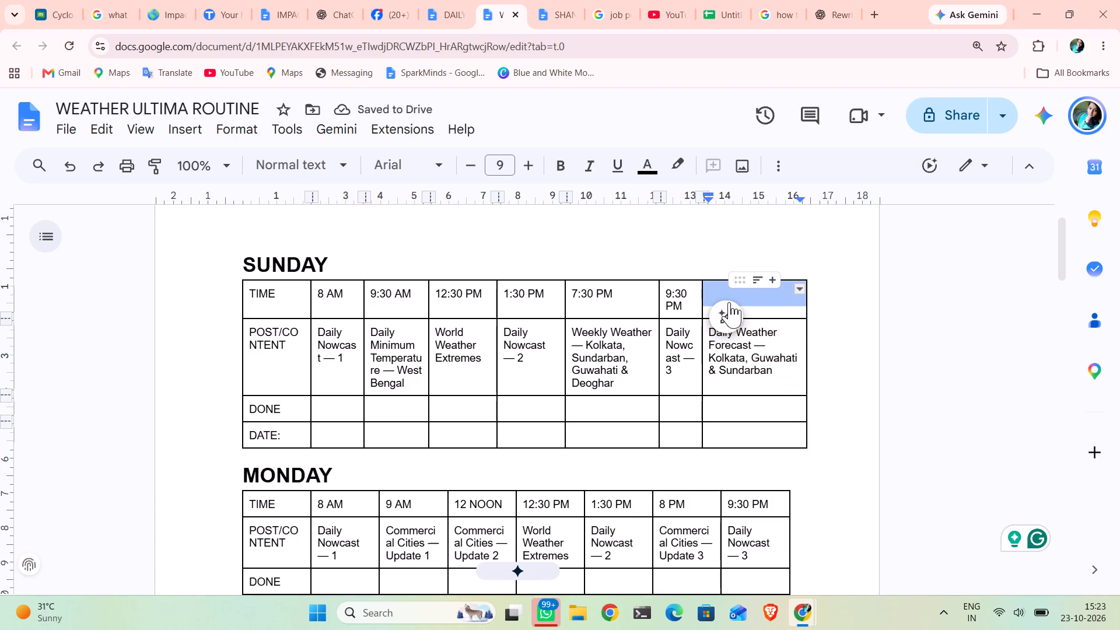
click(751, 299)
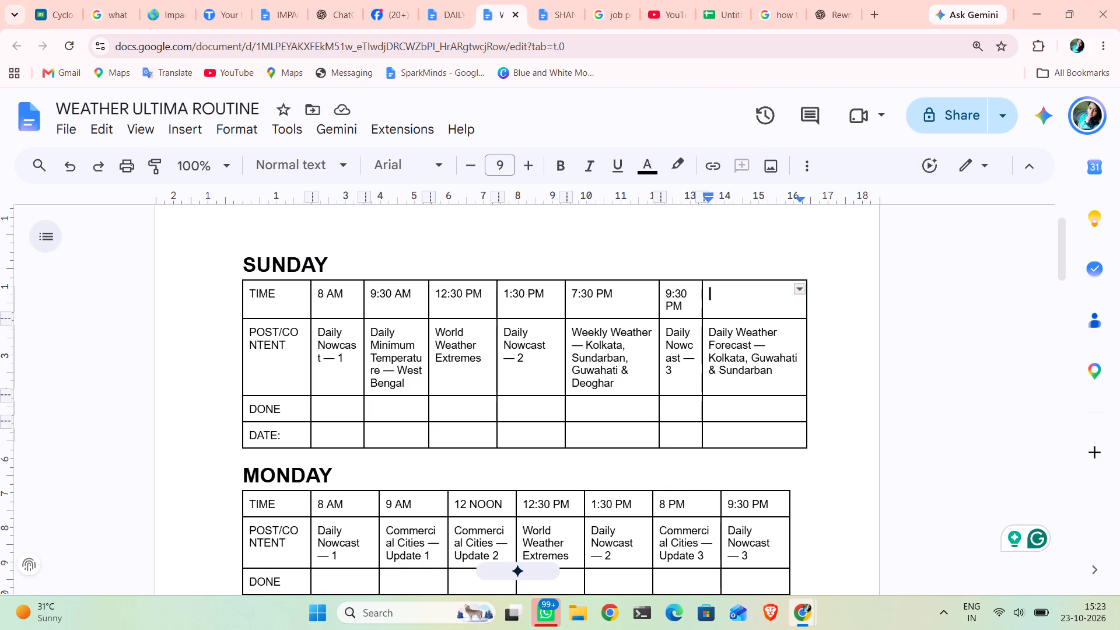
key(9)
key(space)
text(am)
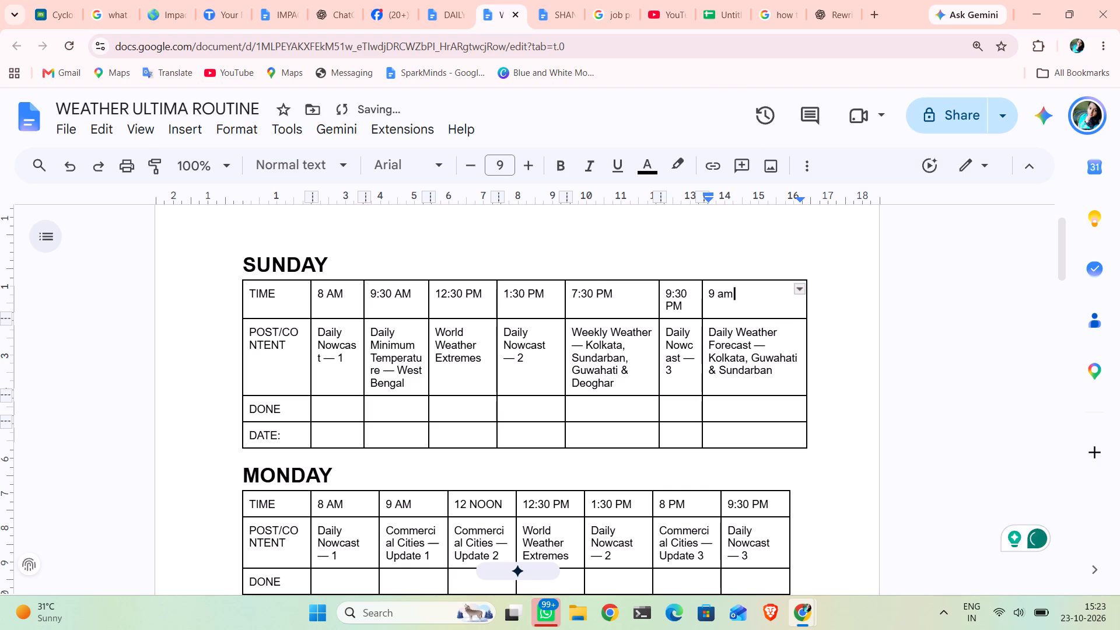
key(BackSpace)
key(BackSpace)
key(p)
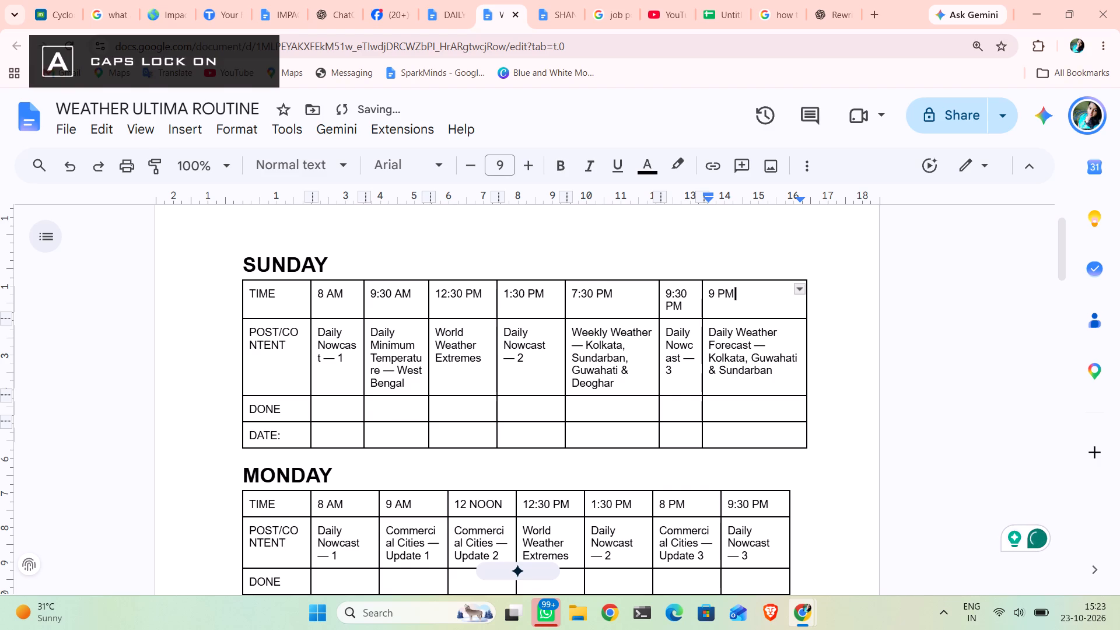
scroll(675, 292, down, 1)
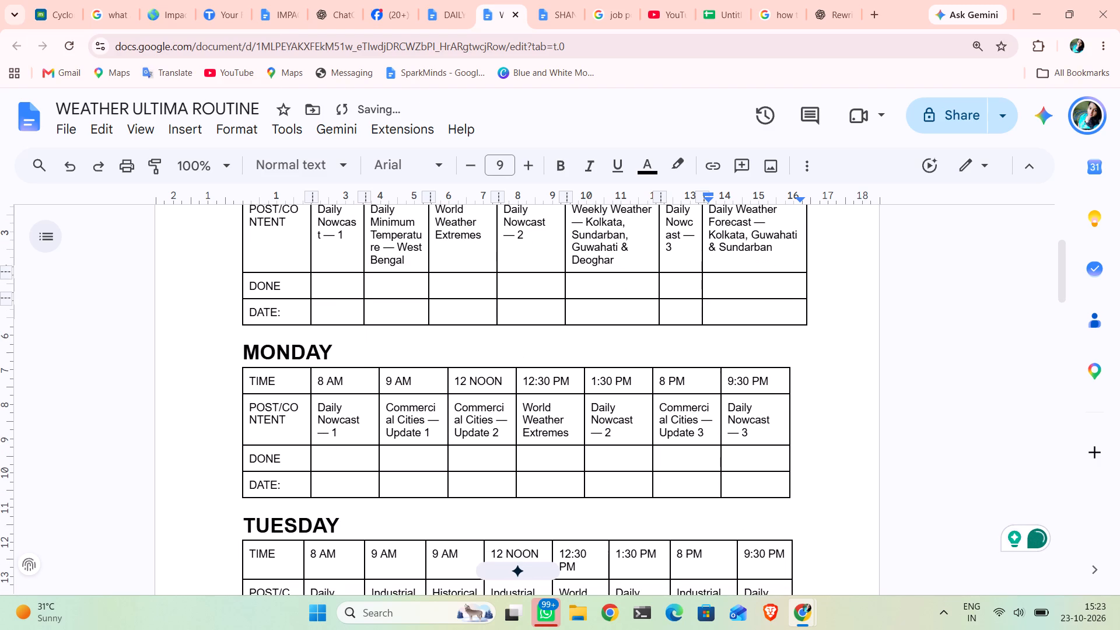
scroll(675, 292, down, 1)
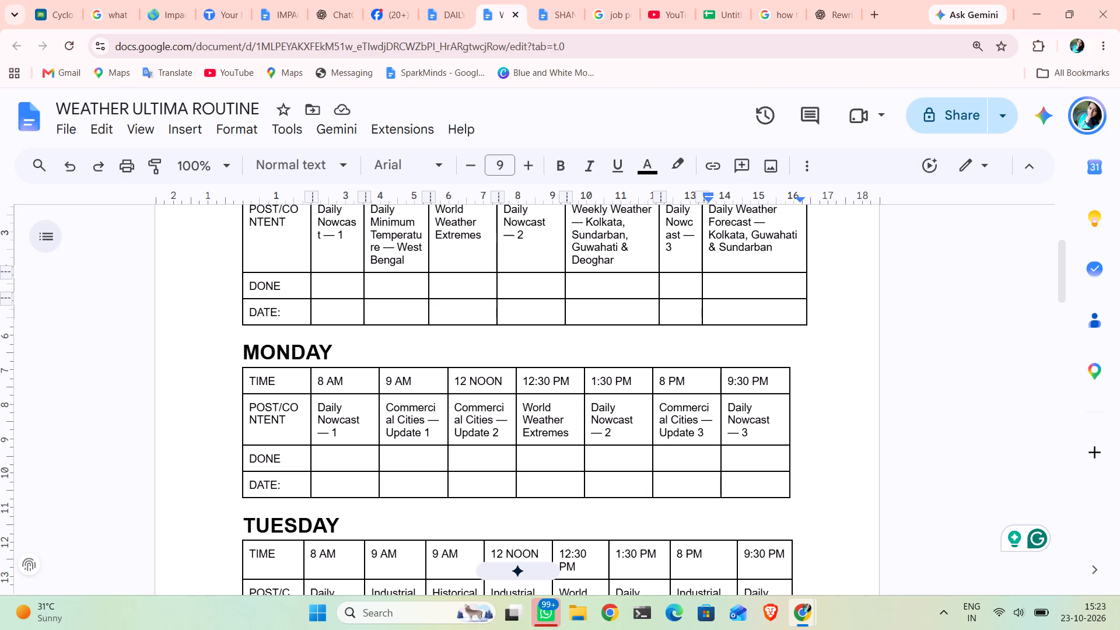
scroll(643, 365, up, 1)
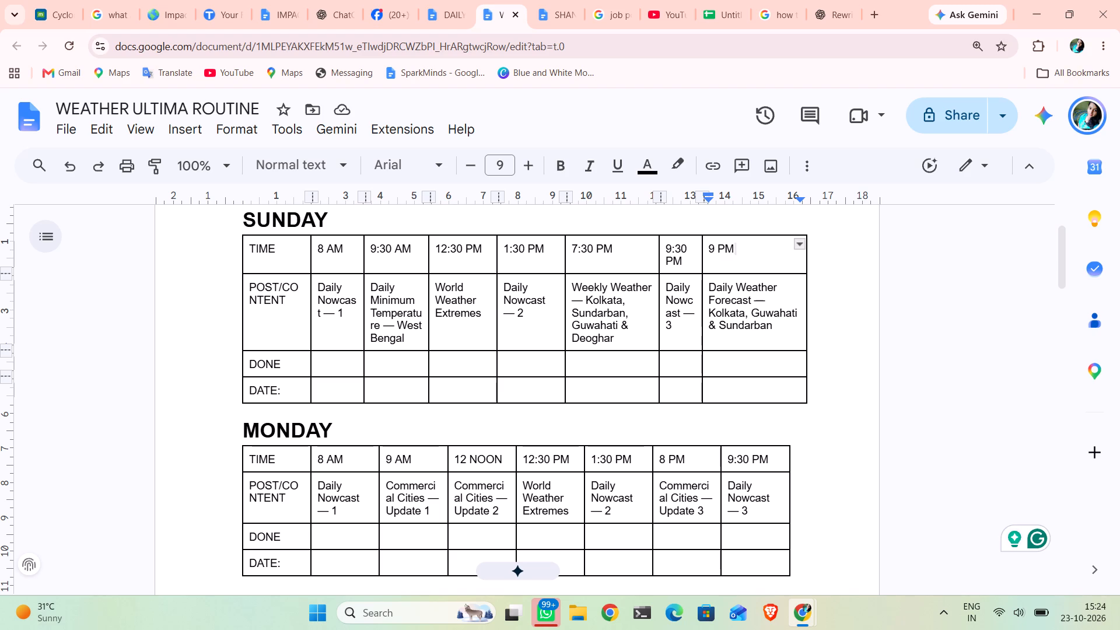
Look over the DAILY FACEBOOK POSTS and SHANTANU DA TIMINGS documents to compare them with the Sunday table in WEATHER ULTIMA ROUTINE.
scroll(643, 365, up, 2)
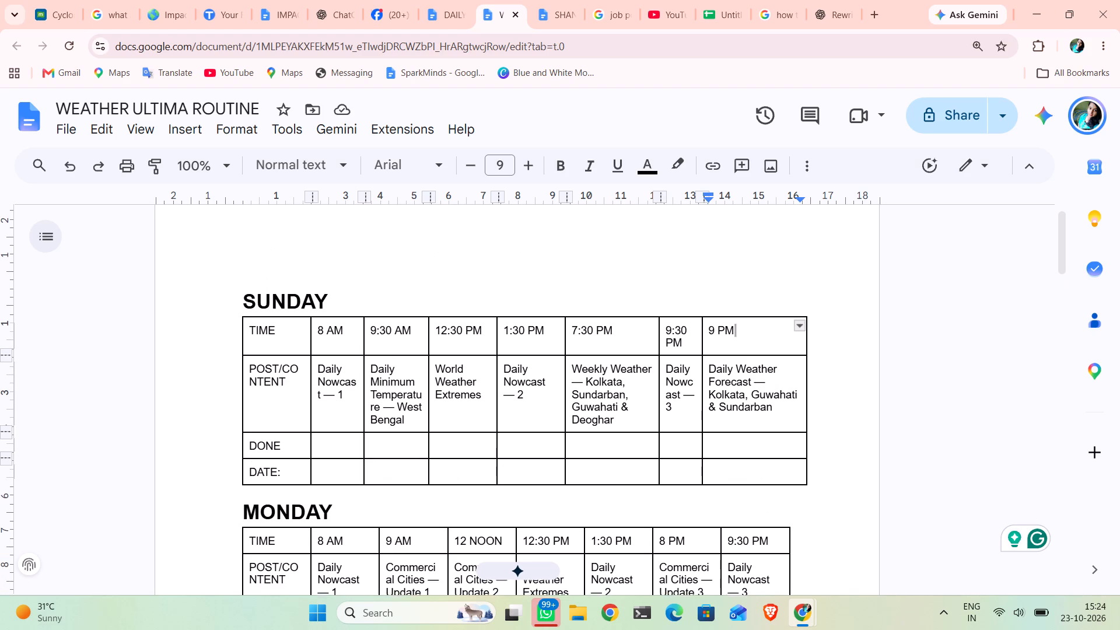
scroll(643, 365, up, 1)
click(446, 10)
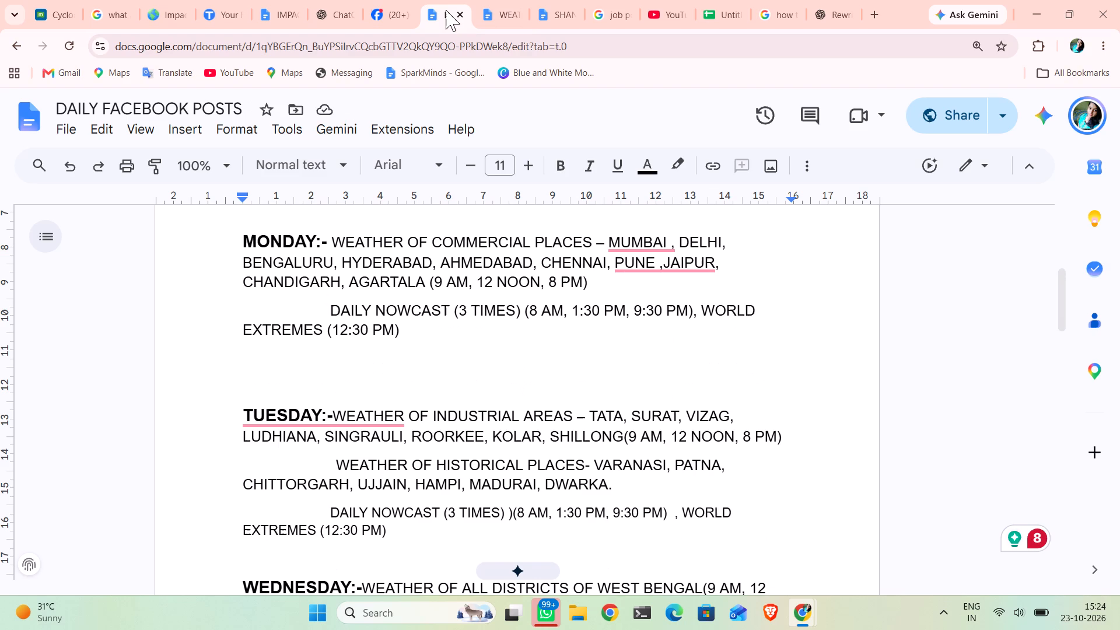
click(556, 11)
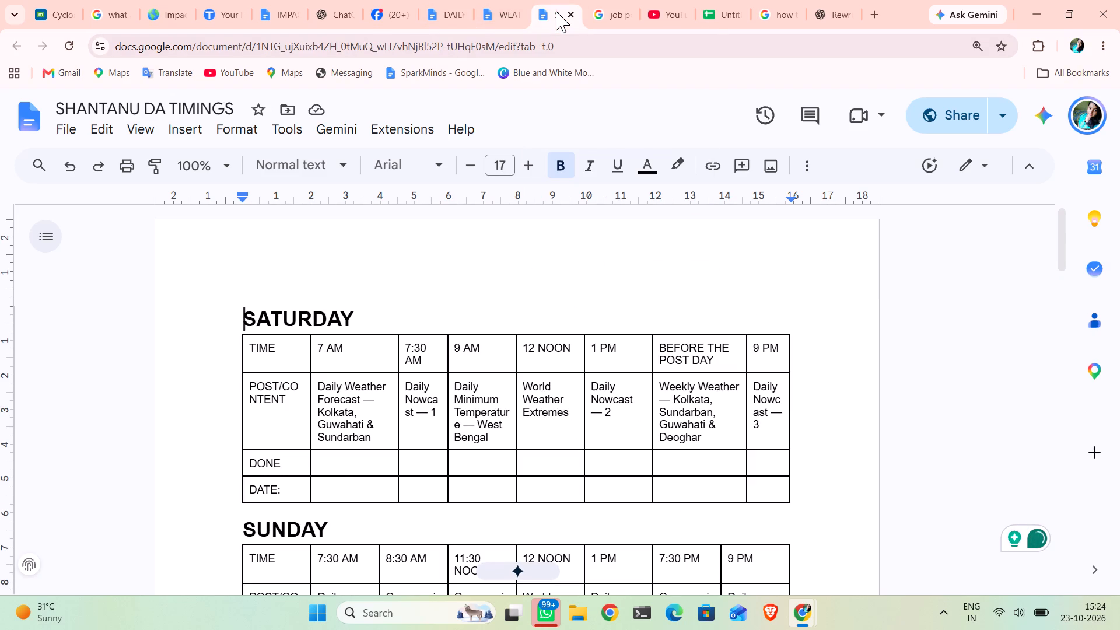
click(454, 17)
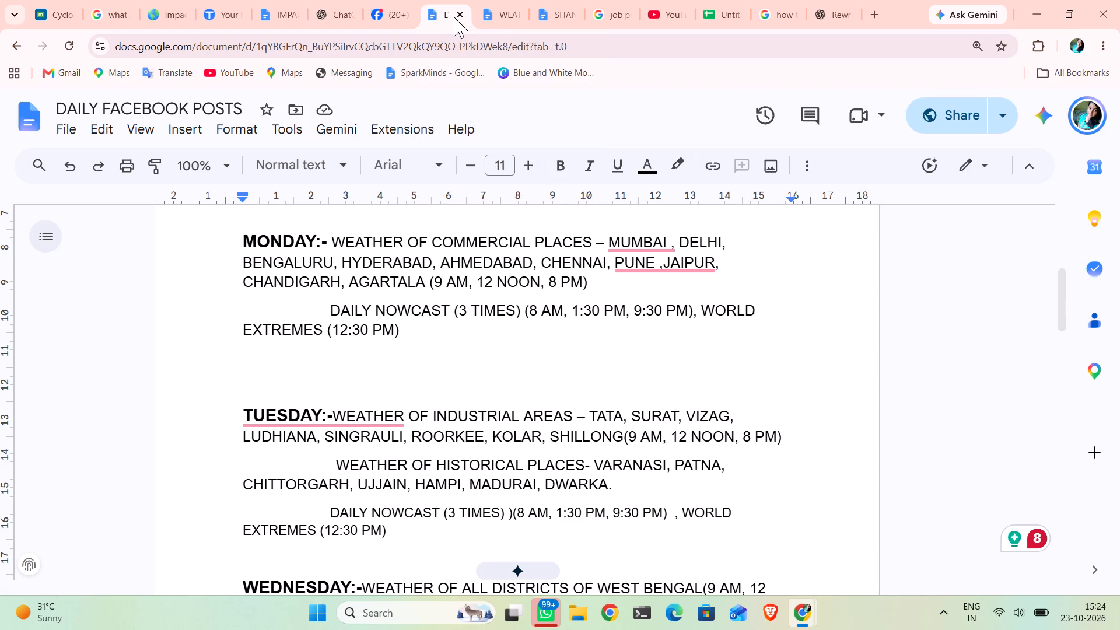
Undo the Sunday table edits in WEATHER ULTIMA ROUTINE back to the 7:30 AM column with its Daily Weather Forecast text.
click(494, 19)
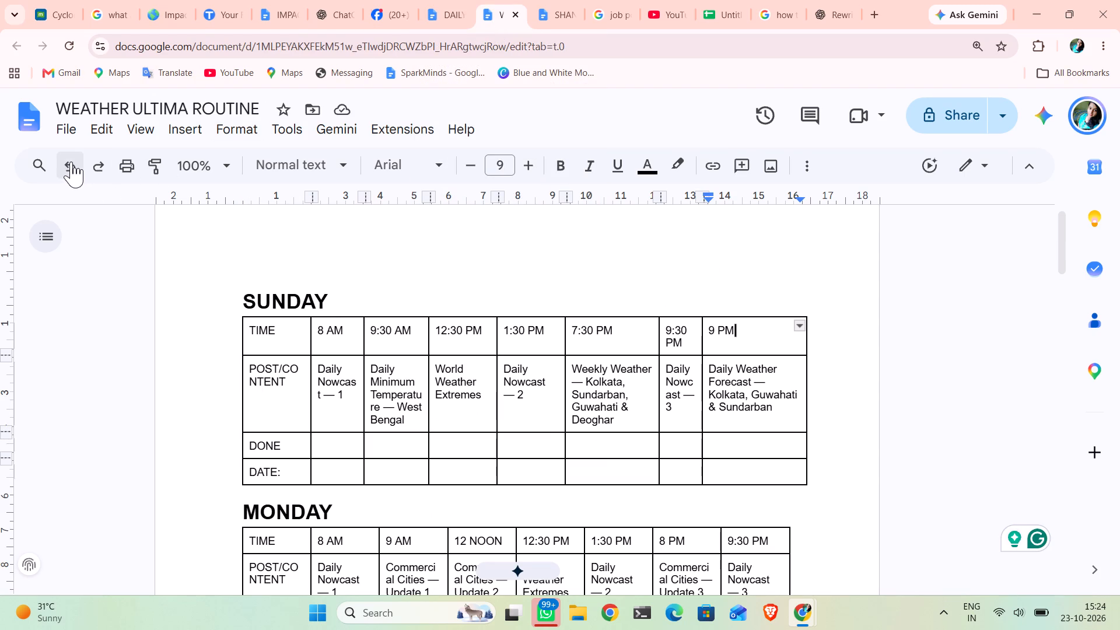
click(71, 162)
click(71, 162)
click(71, 162)
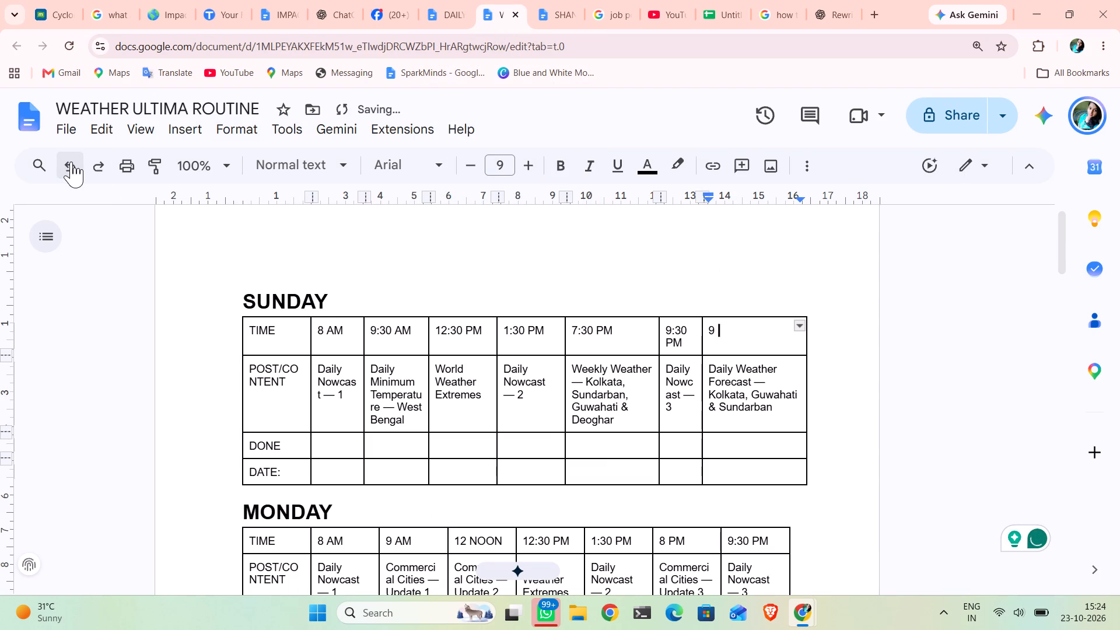
click(71, 162)
click(71, 162)
click(71, 162)
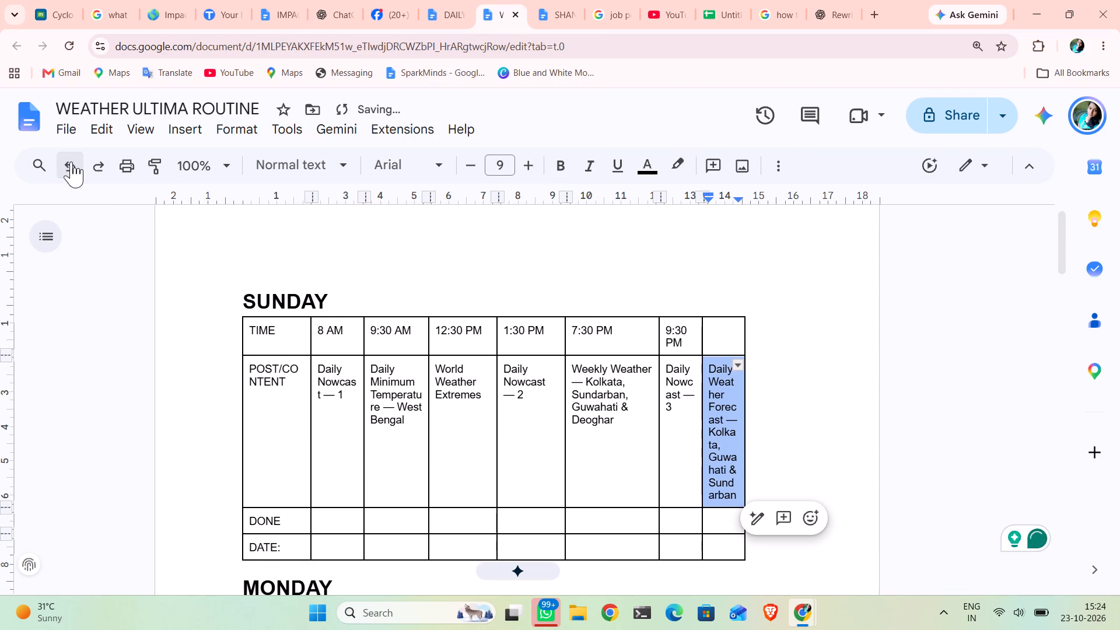
click(71, 162)
click(71, 162)
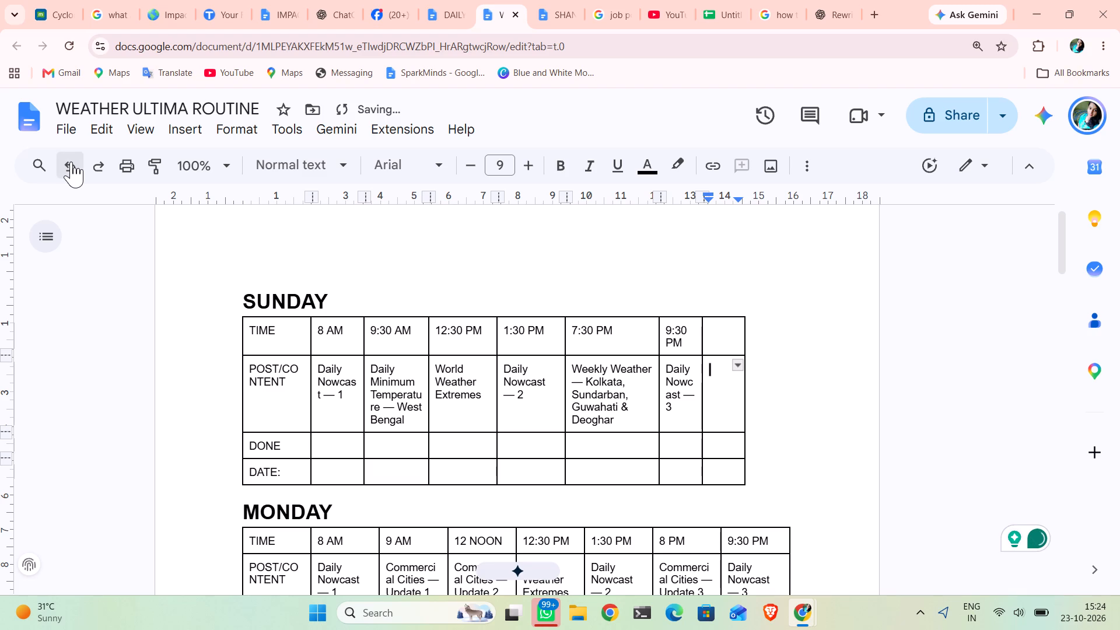
click(71, 162)
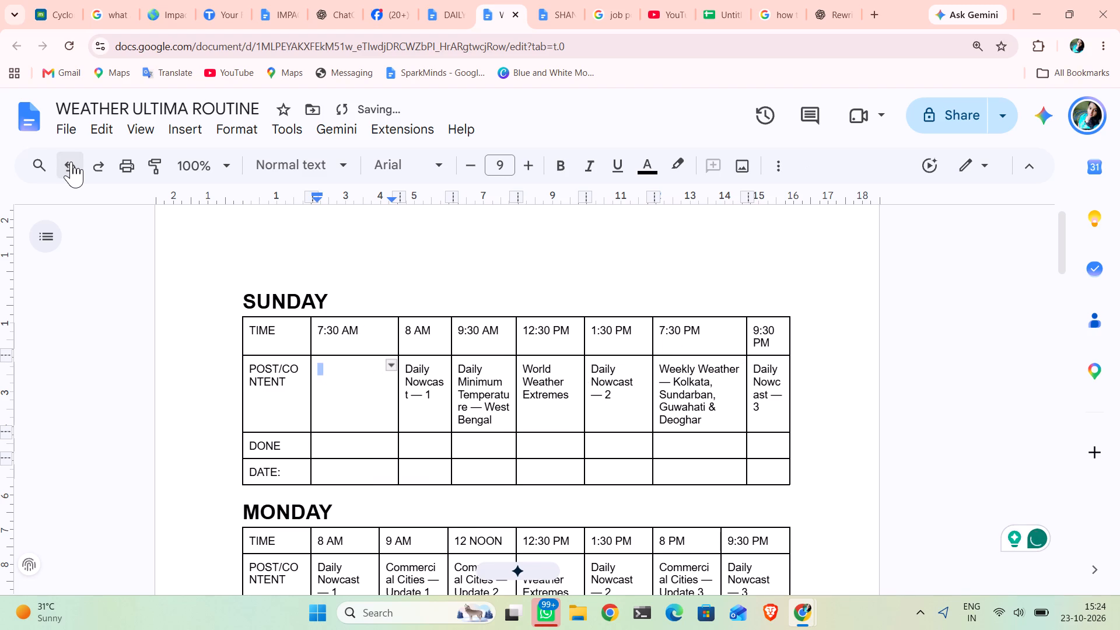
click(71, 162)
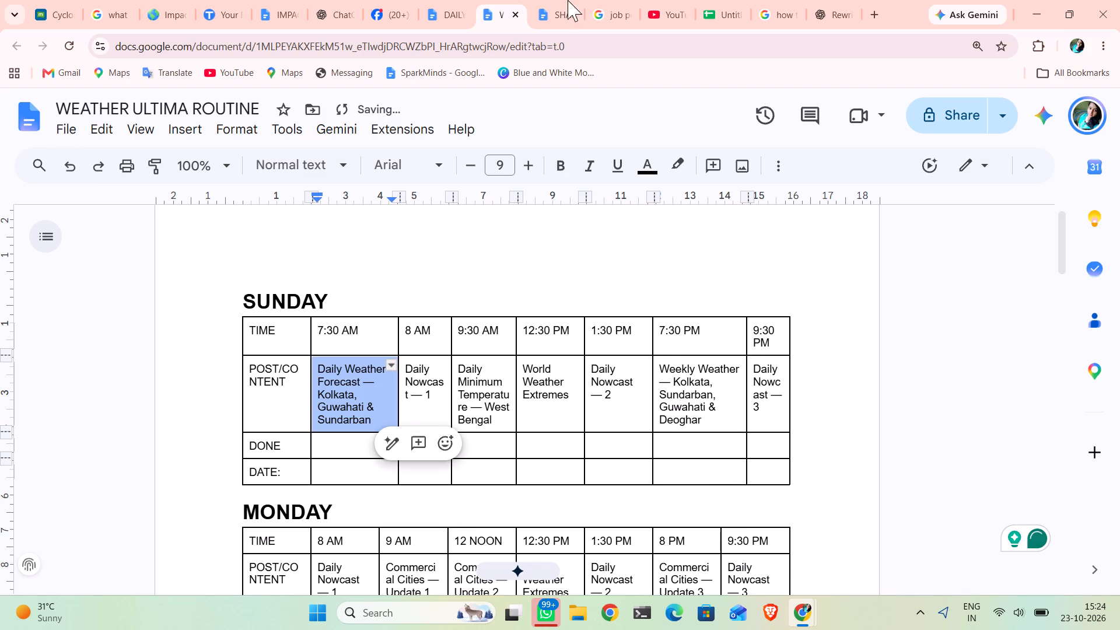
Detach the SHANTANU DA TIMINGS document into its own separate browser window.
click(556, 13)
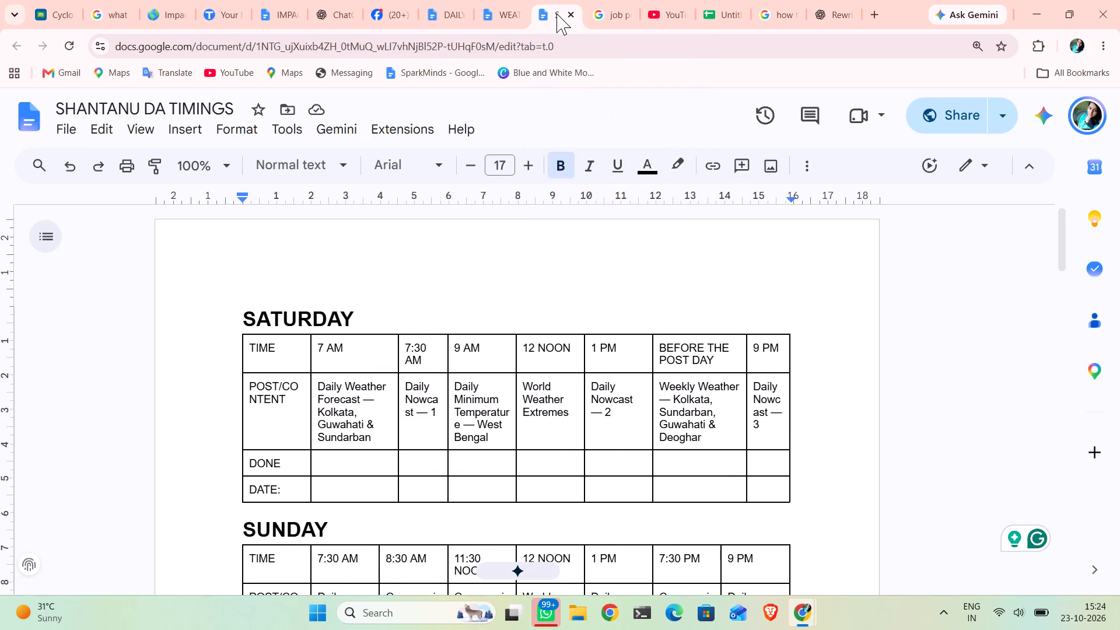
drag(547, 18, 549, 38)
drag(549, 38, 552, 47)
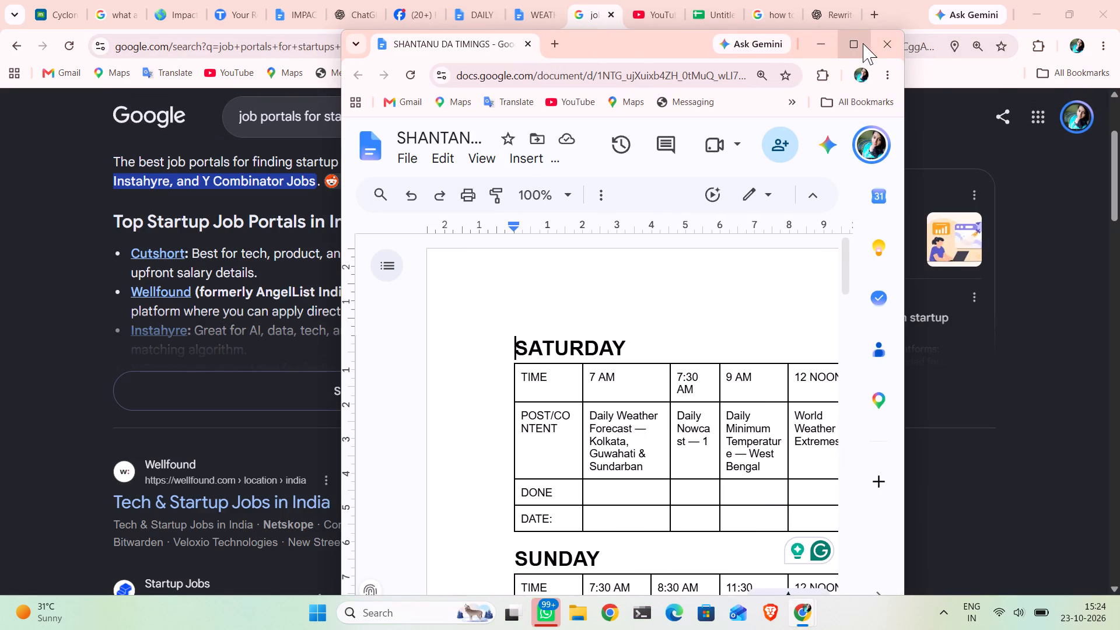
Arrange the SHANTANU DA TIMINGS document side by side with the WEATHER ULTIMA ROUTINE document and bring its Saturday table into view.
click(793, 85)
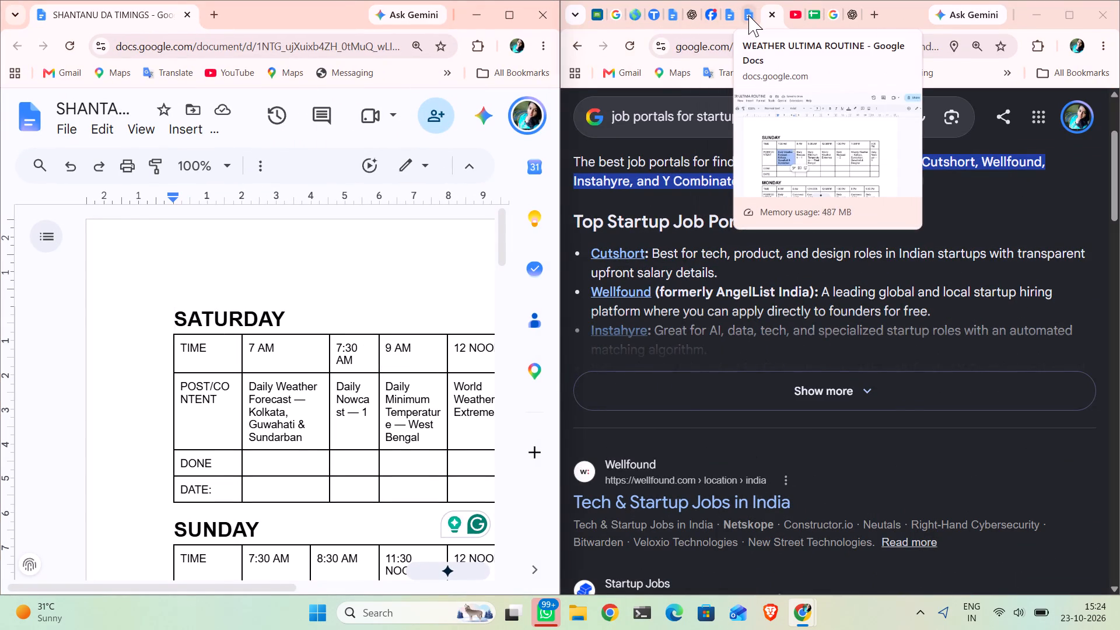
click(748, 15)
scroll(249, 442, left, 1)
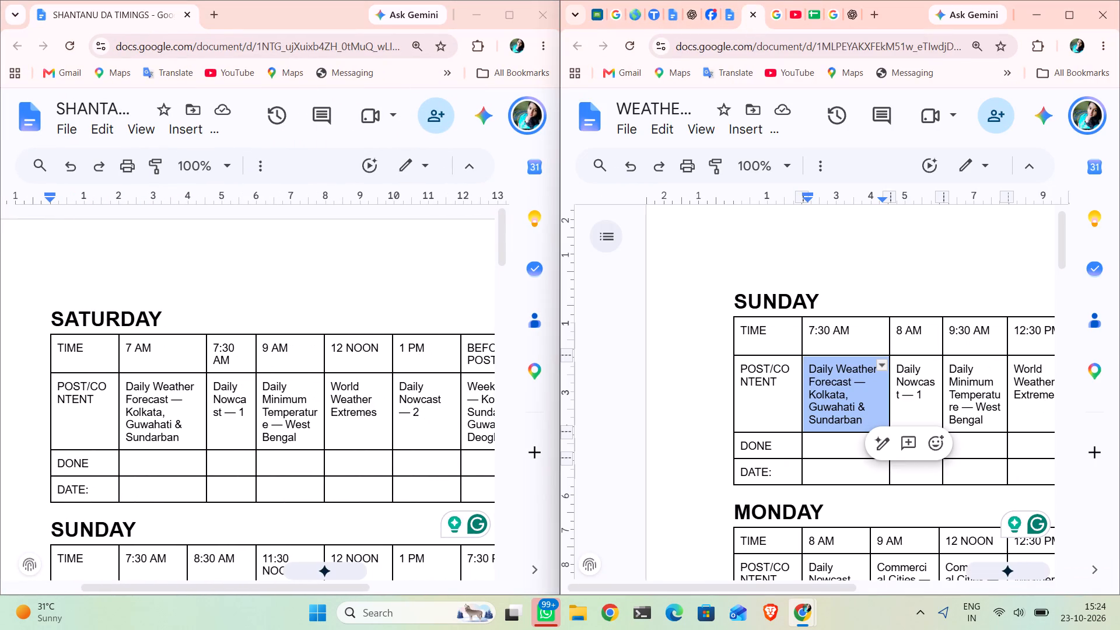
scroll(249, 442, left, 1)
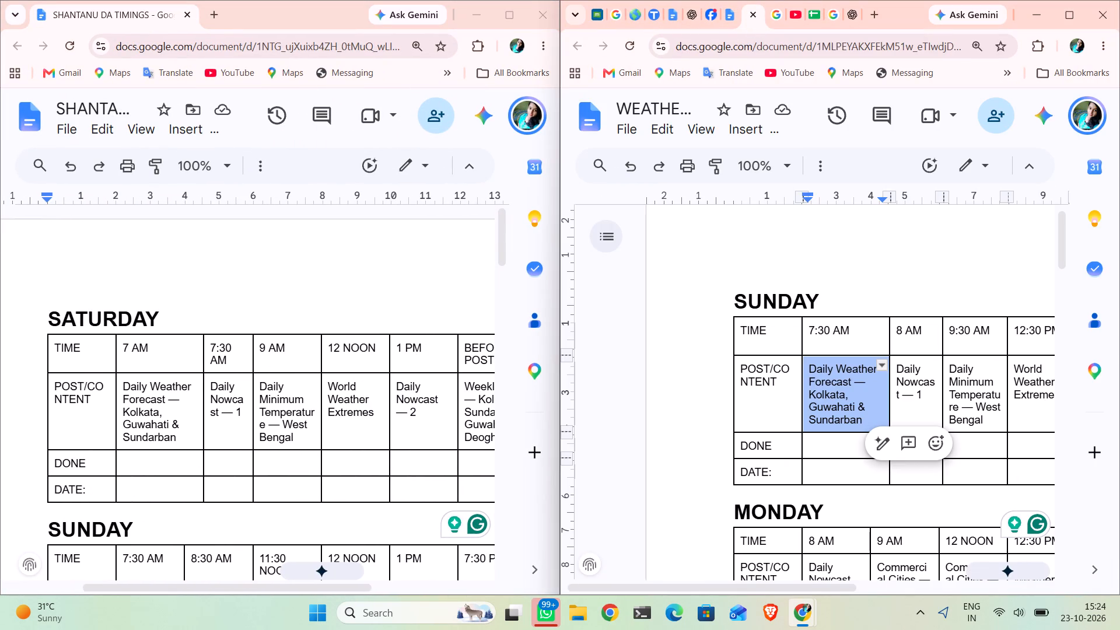
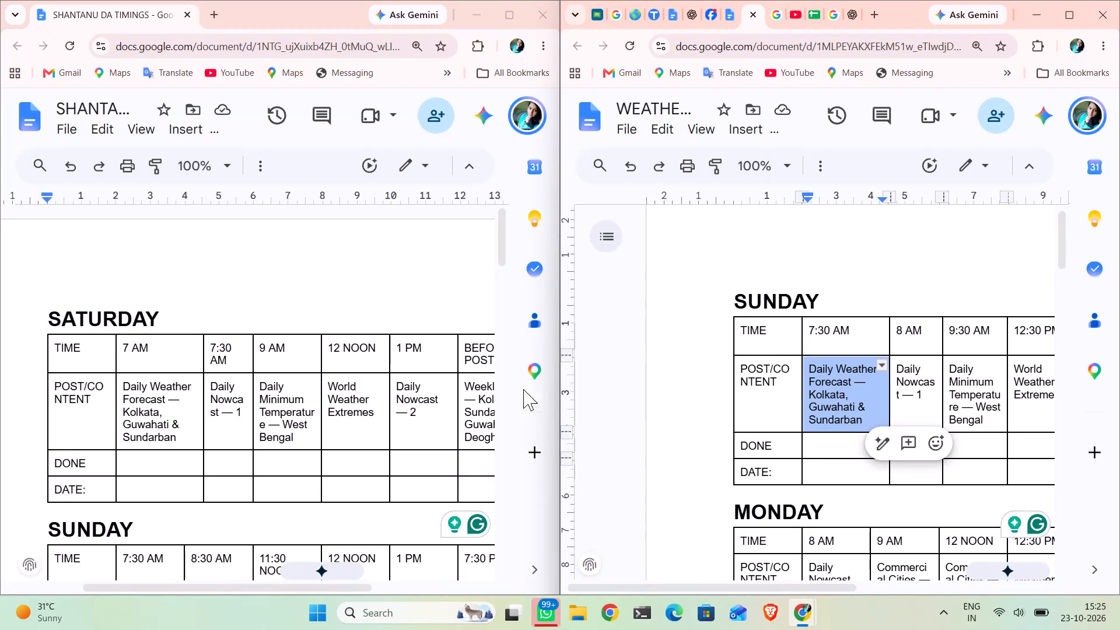
Cut the Daily Weather Forecast text from the POST/CONTENT cell of Saturday's 7 AM column in SHANTANU DA TIMINGS.
scroll(792, 398, left, 1)
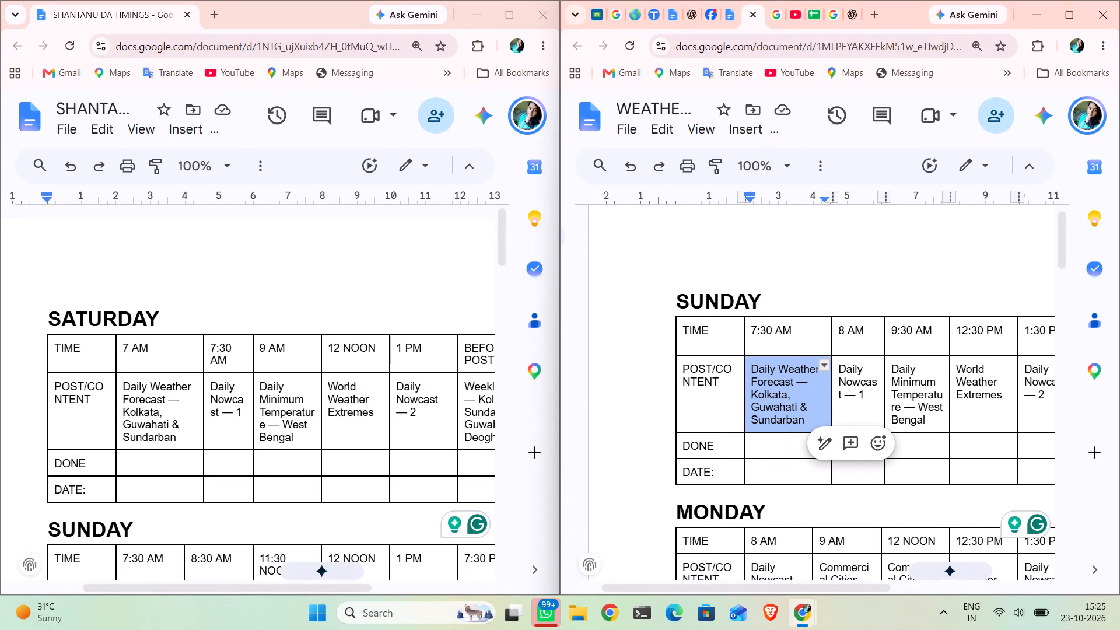
scroll(458, 373, left, 1)
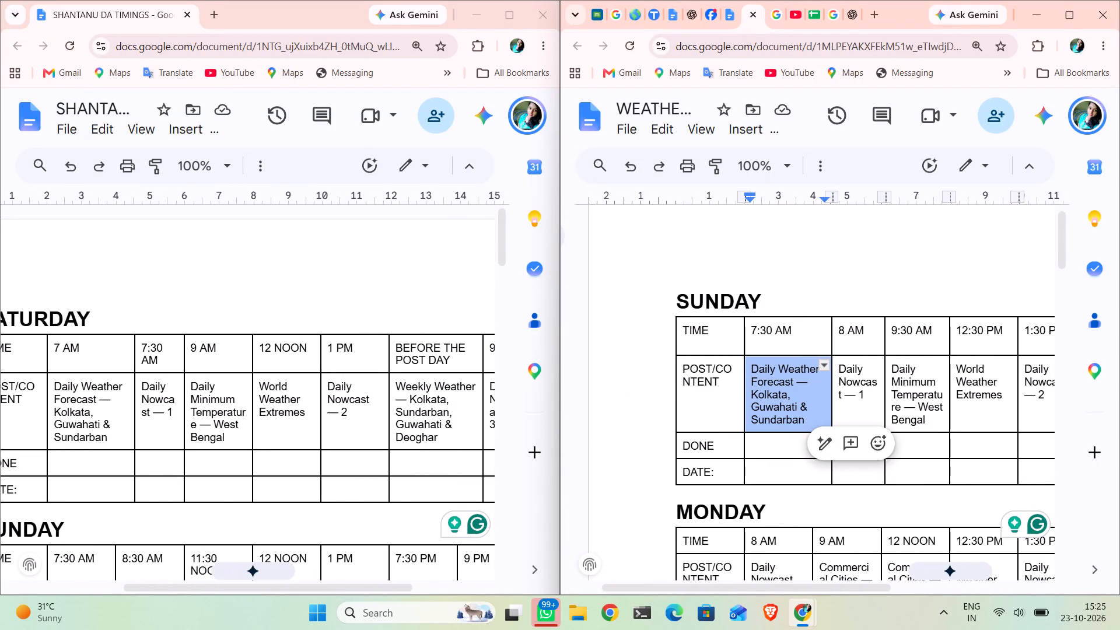
scroll(458, 373, left, 2)
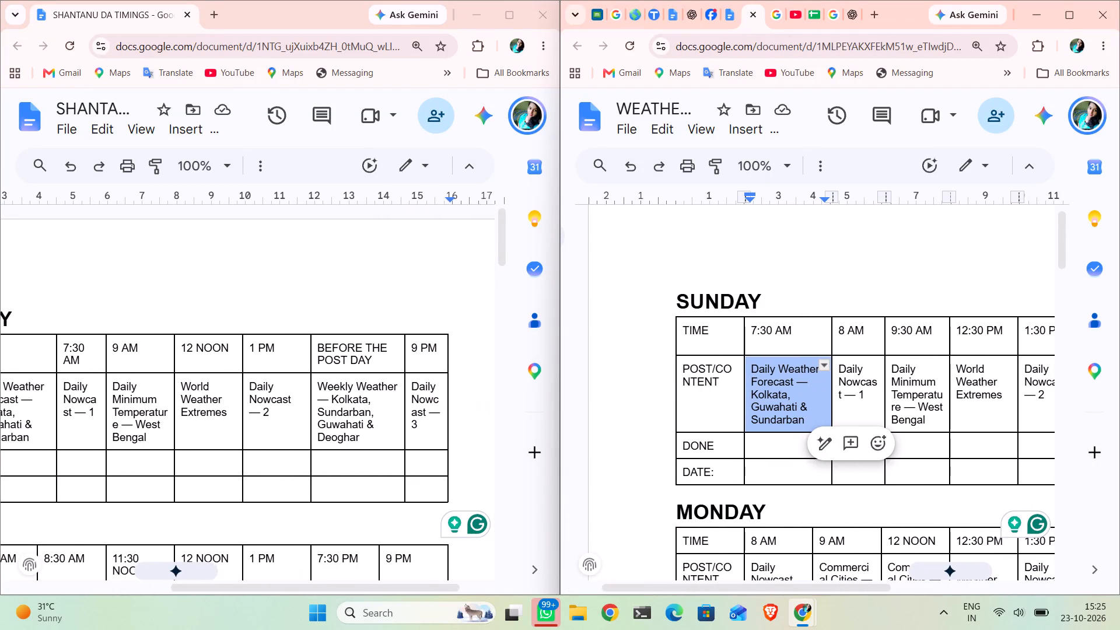
scroll(458, 373, left, 1)
scroll(458, 373, right, 1)
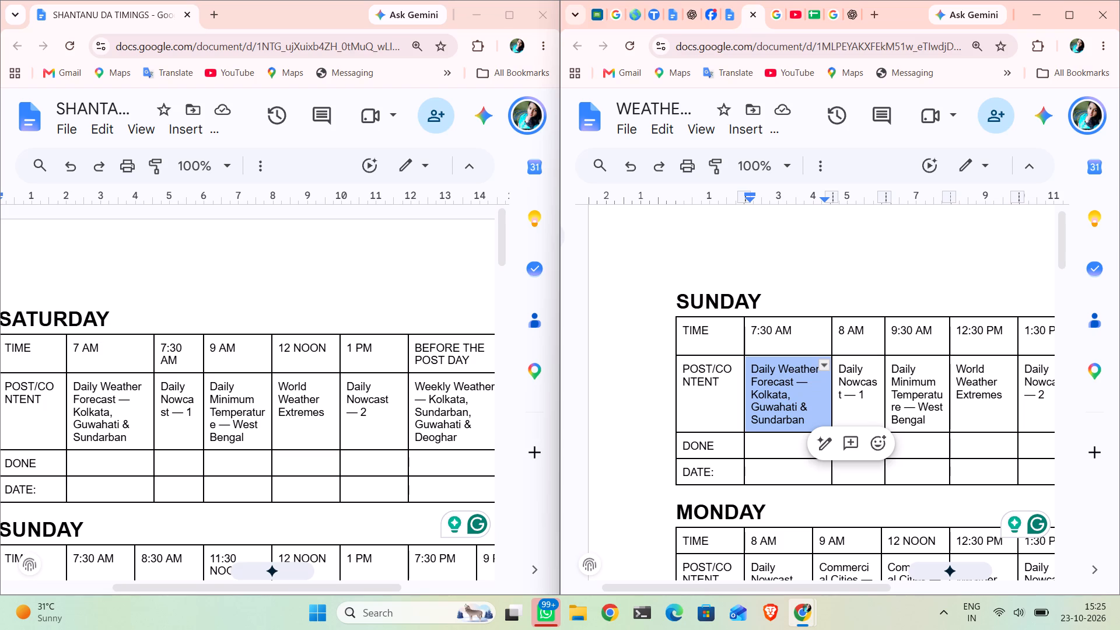
drag(72, 386, 142, 437)
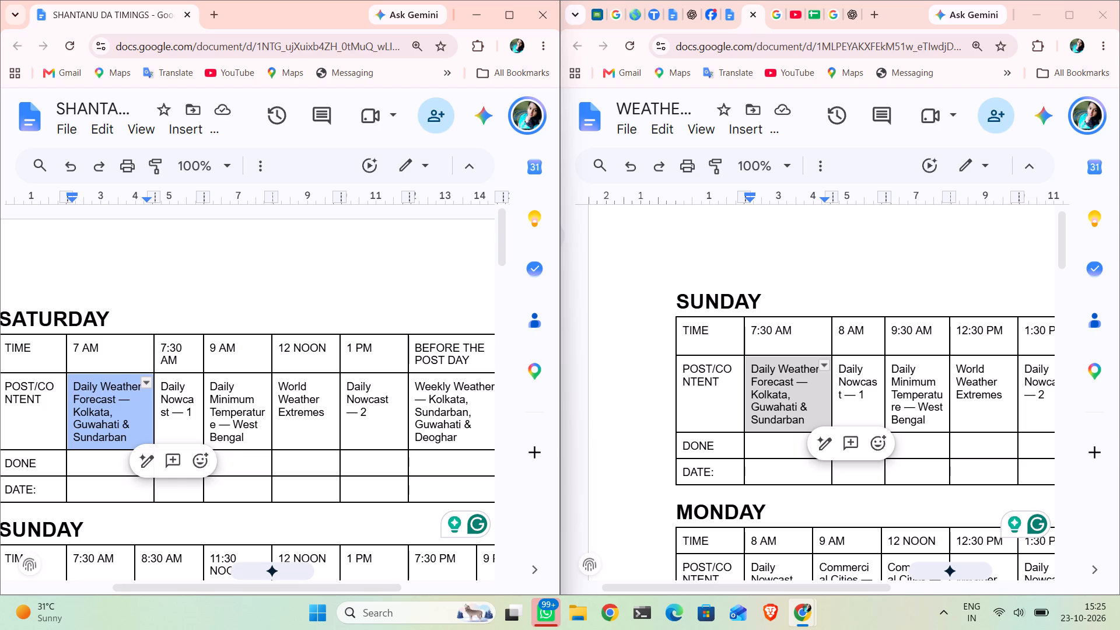
key(ctrl+x)
Insert a column before Saturday's BEFORE THE POST DAY column and place the cut Daily Weather Forecast text in its POST/CONTENT cell.
scroll(142, 437, left, 1)
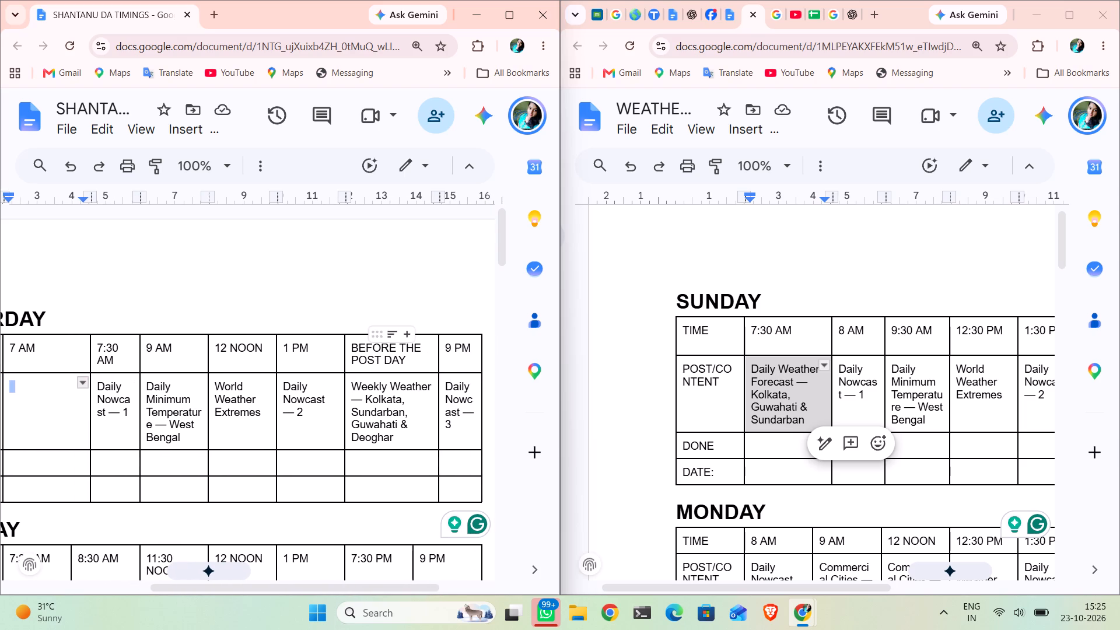
right_click(436, 368)
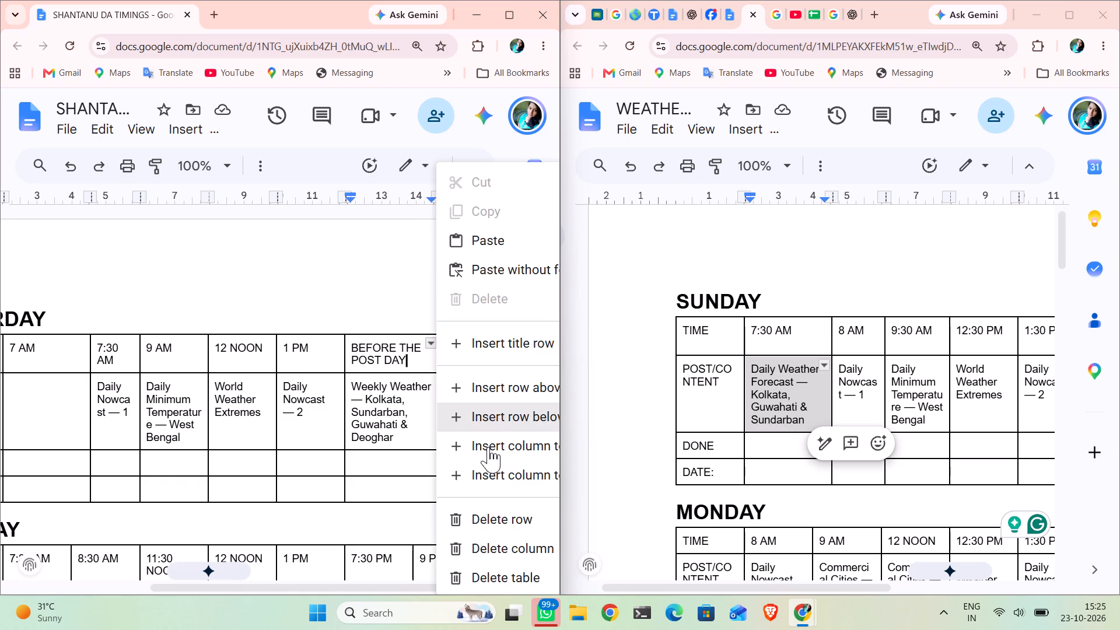
click(488, 447)
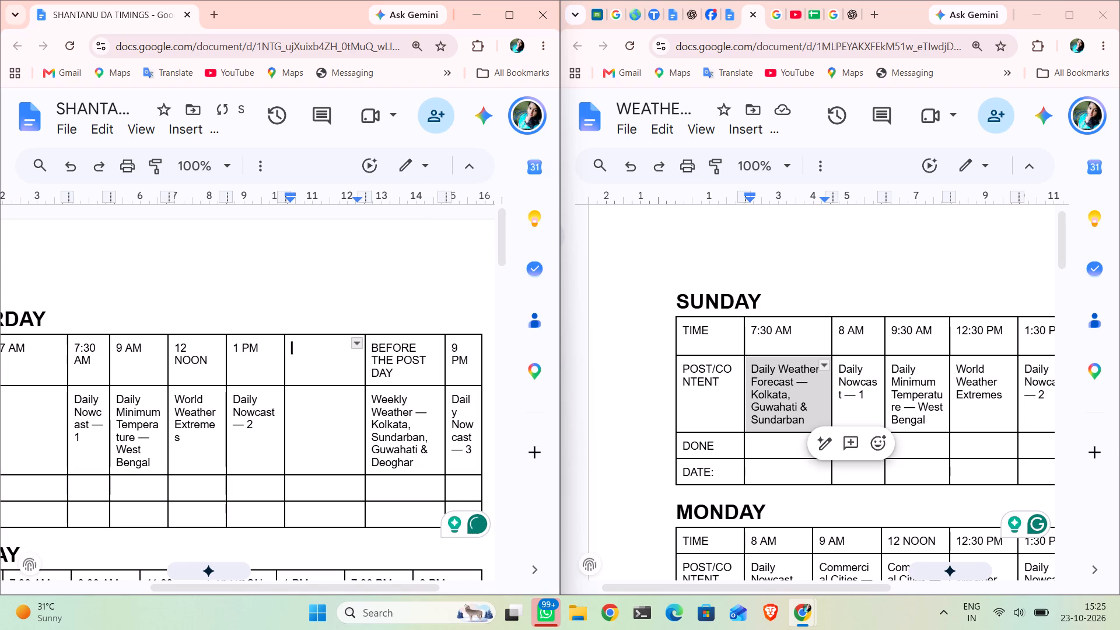
click(313, 371)
key(ctrl+v)
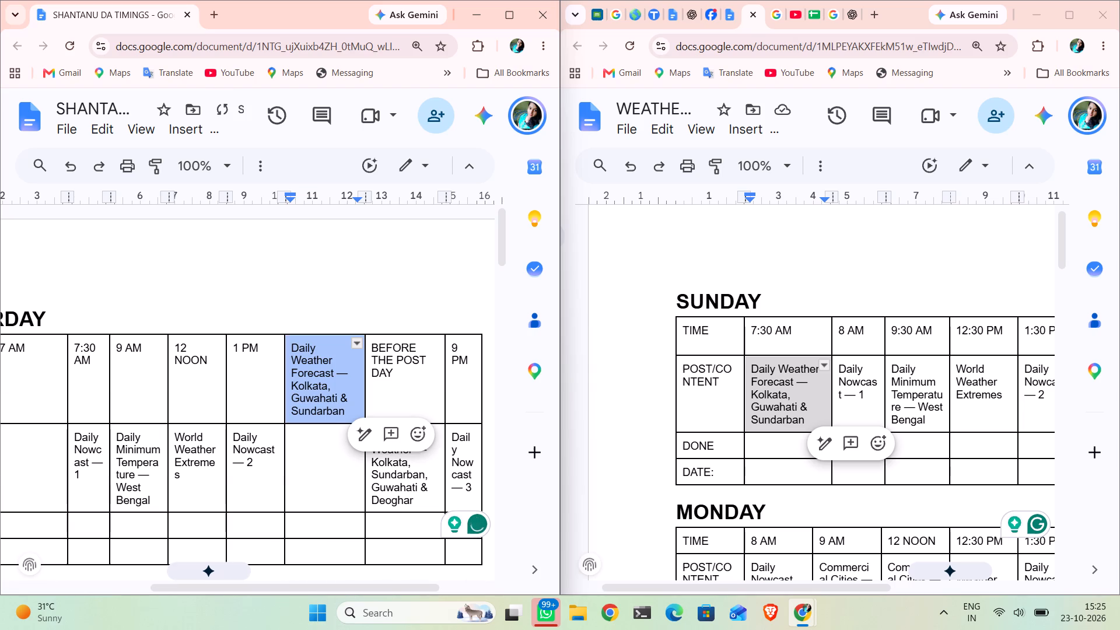
click(73, 165)
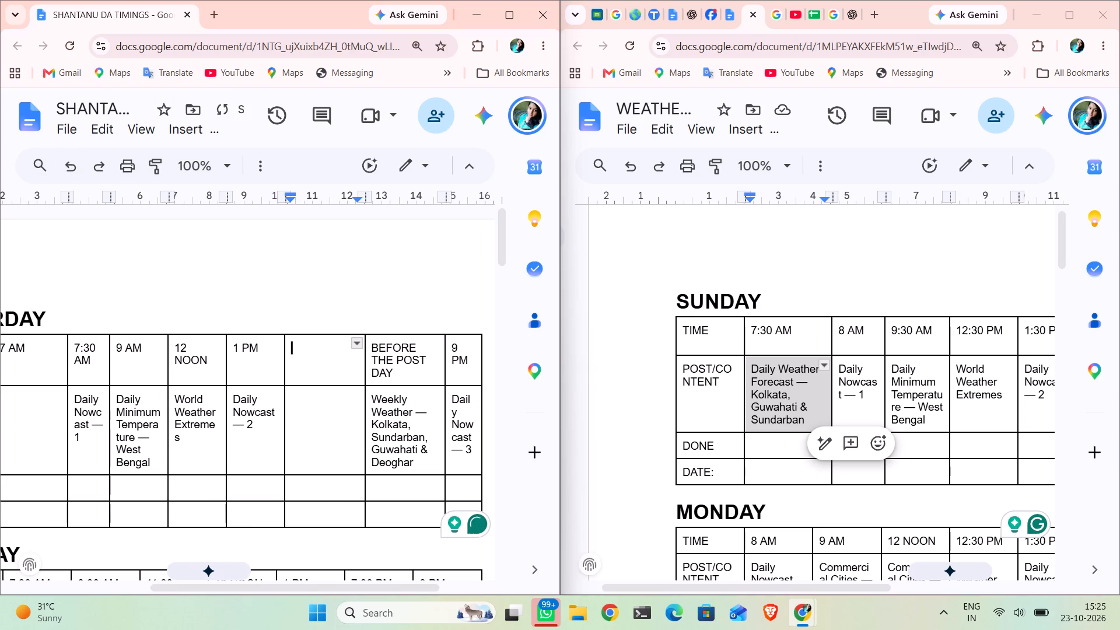
click(316, 407)
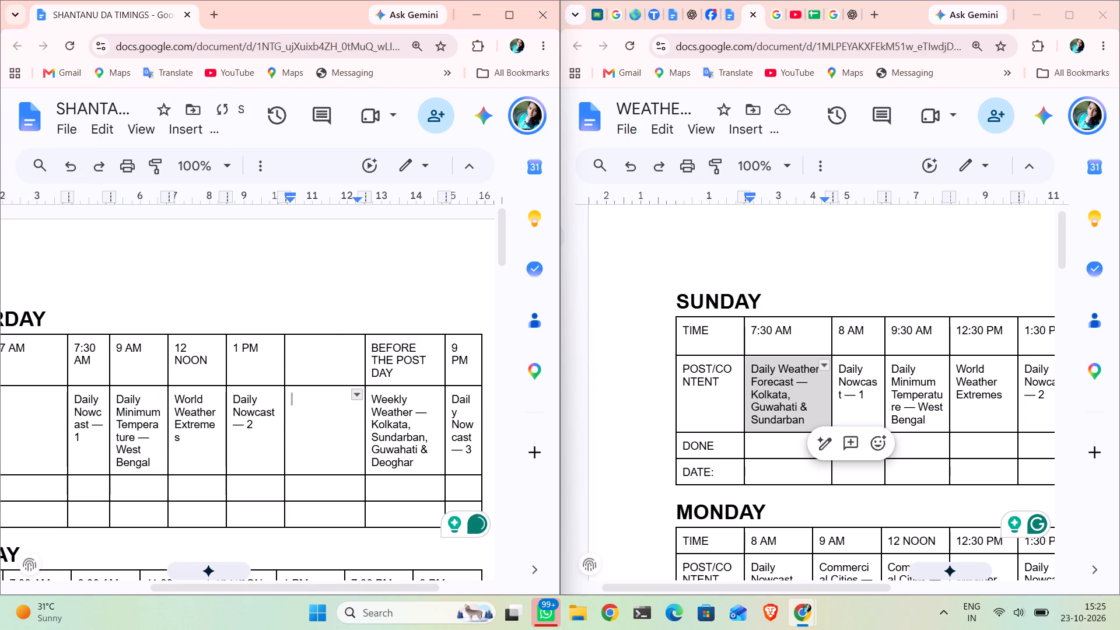
key(ctrl+v)
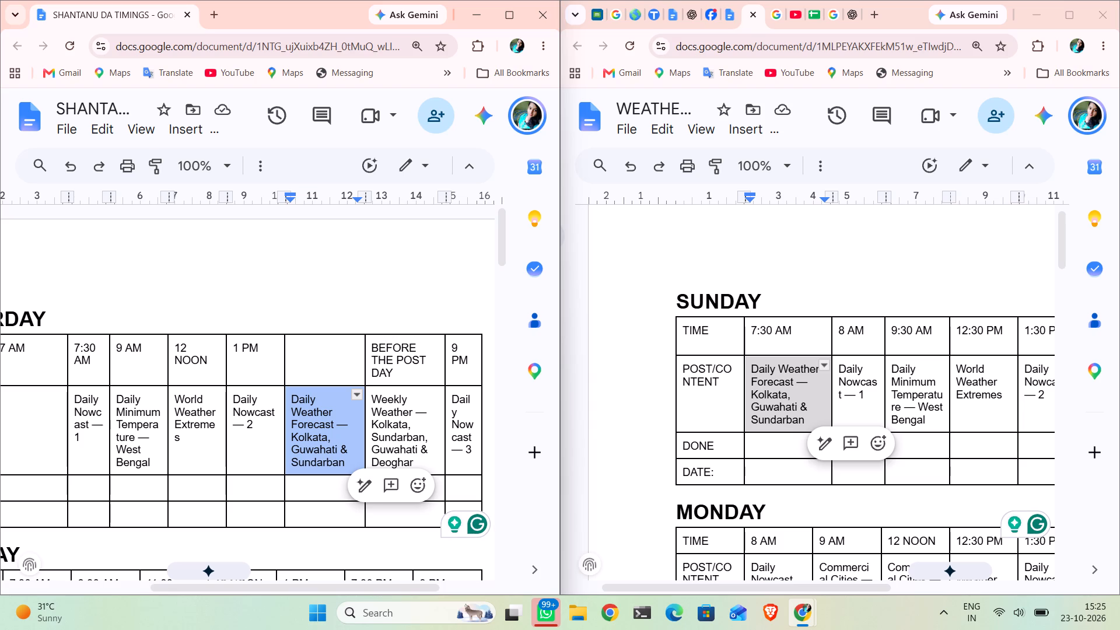
Cut the 9 PM and Daily Nowcast — 3 entries from Saturday's last column and delete that column.
drag(474, 460, 449, 344)
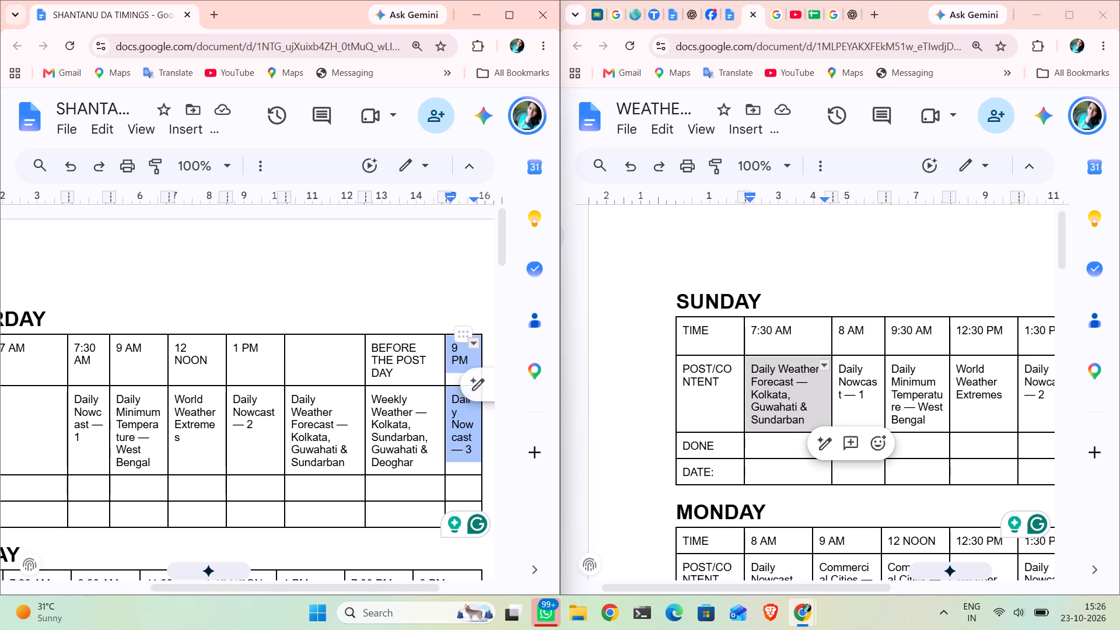
click(449, 344)
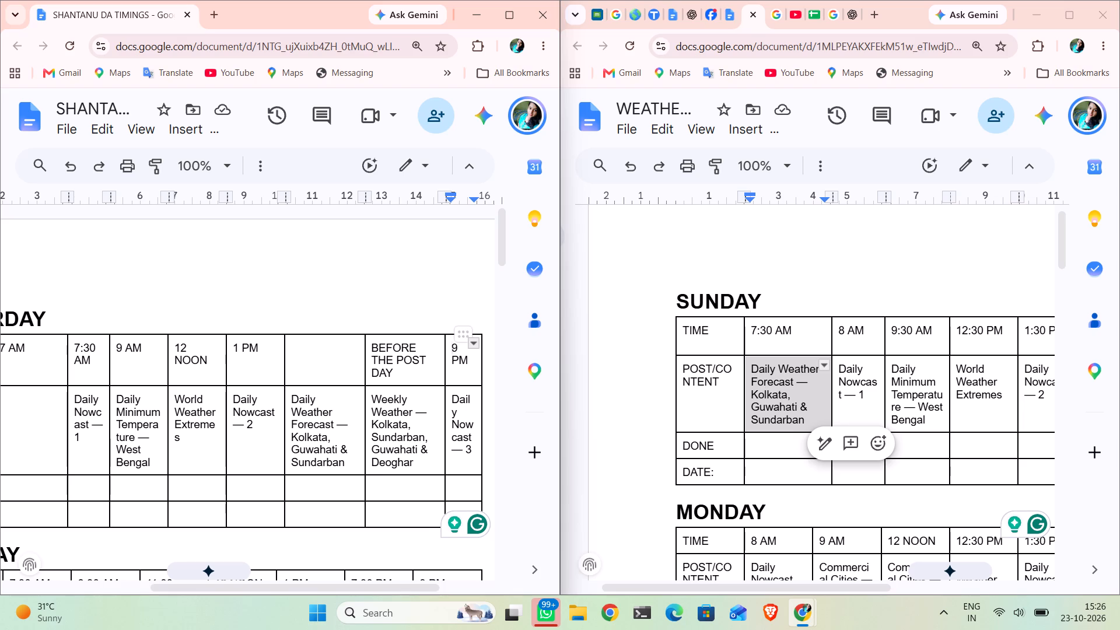
drag(455, 346, 475, 423)
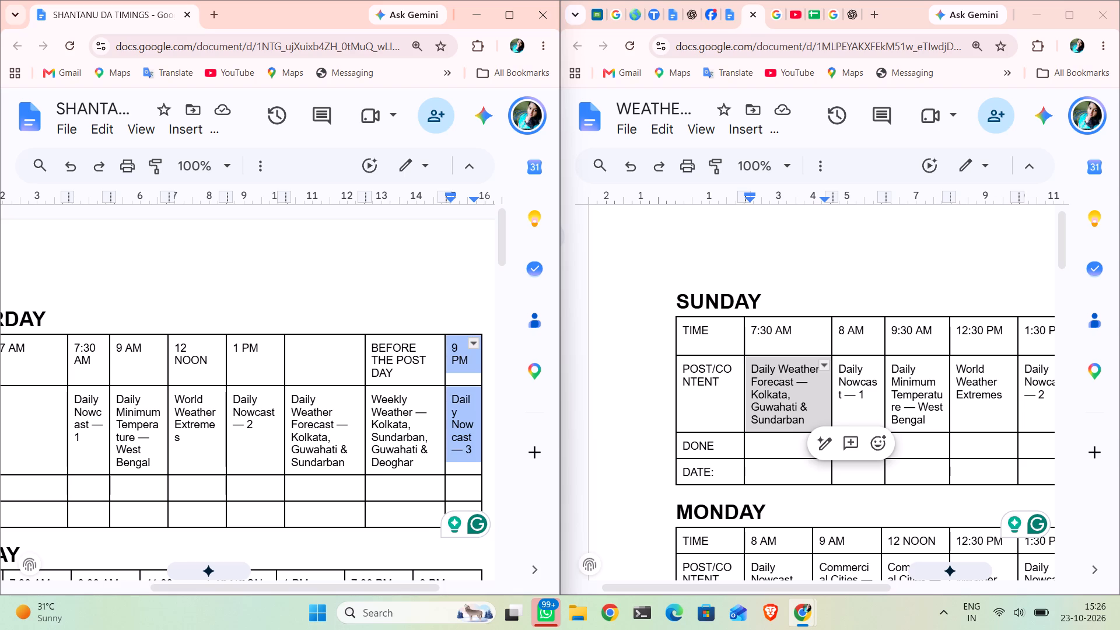
drag(475, 423, 480, 451)
key(ctrl+x)
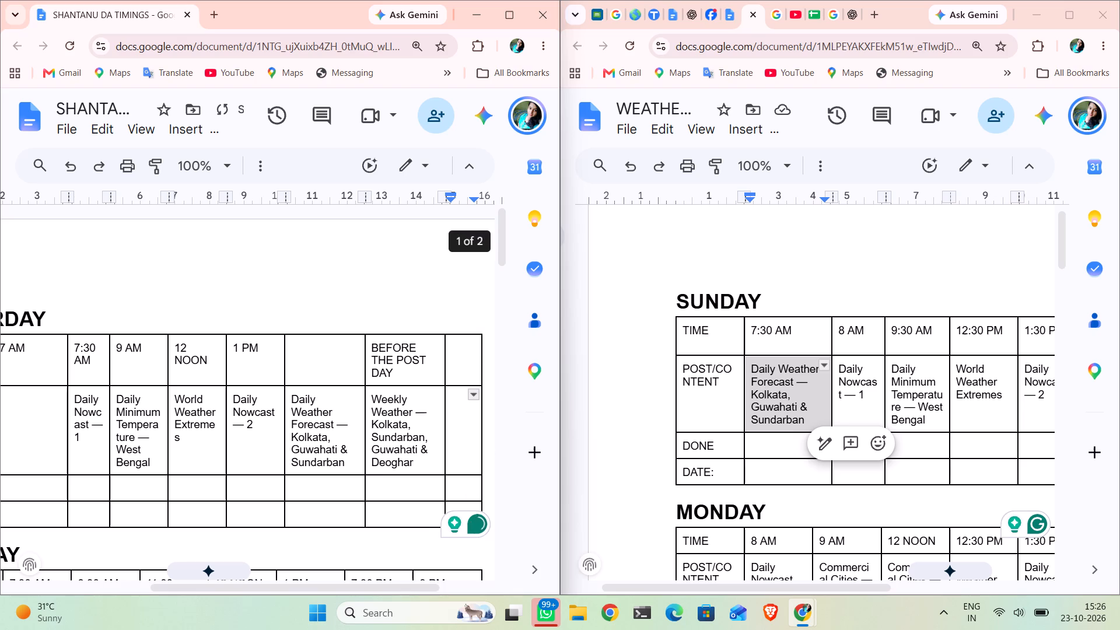
right_click(480, 451)
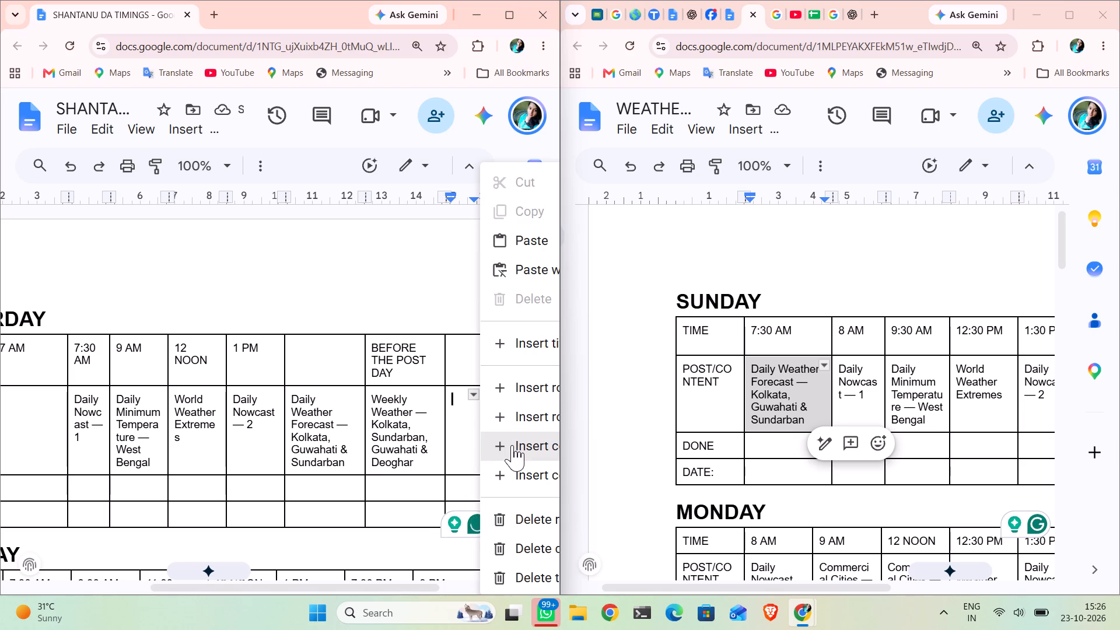
scroll(512, 445, left, 1)
click(528, 542)
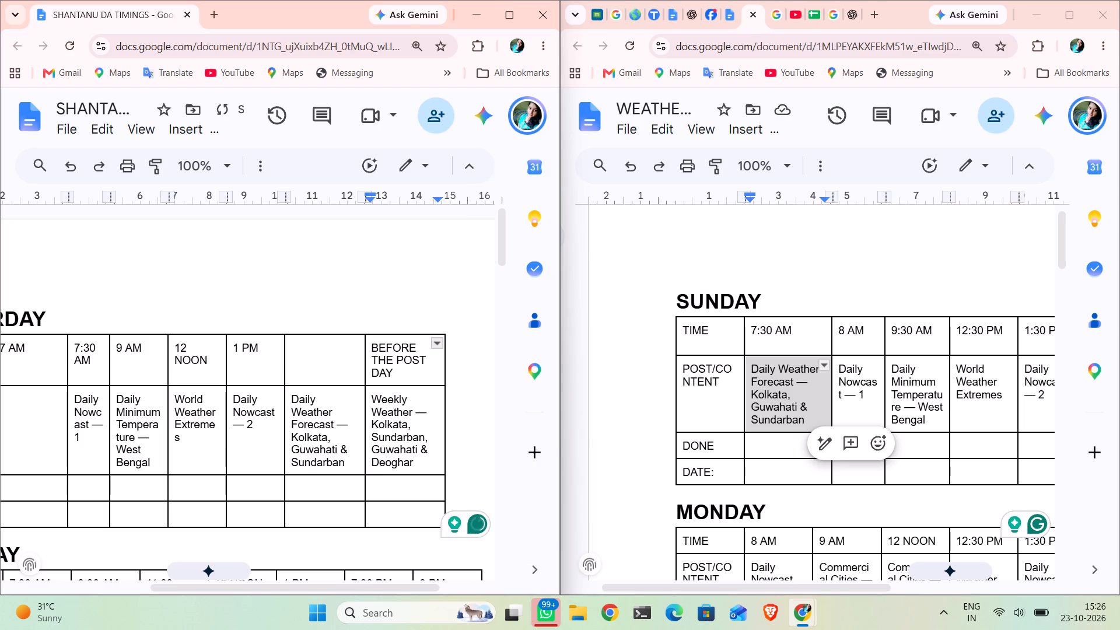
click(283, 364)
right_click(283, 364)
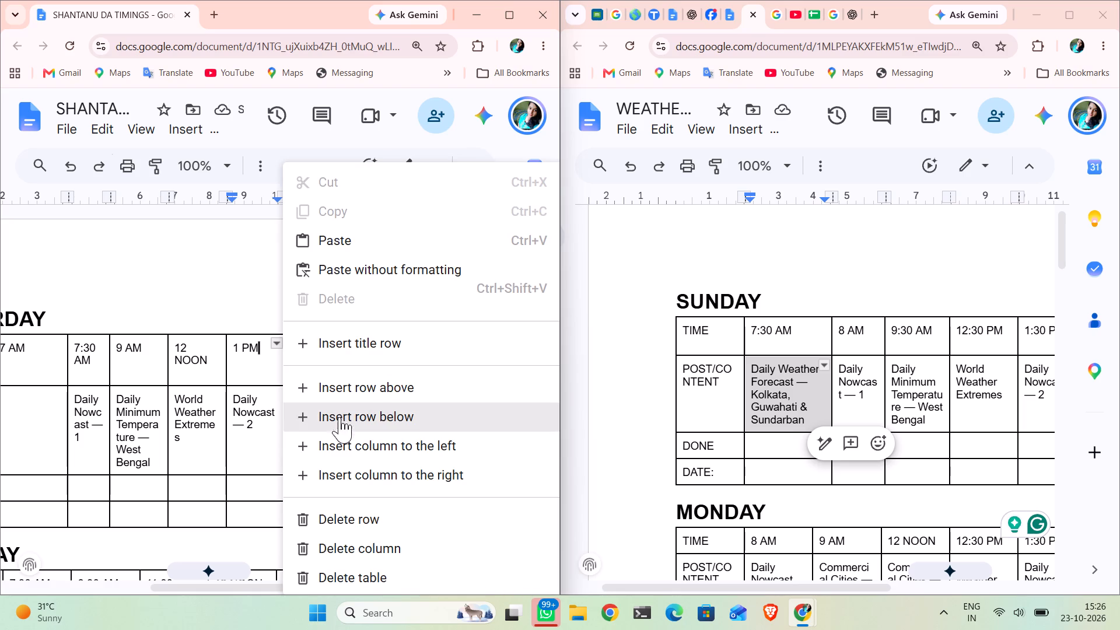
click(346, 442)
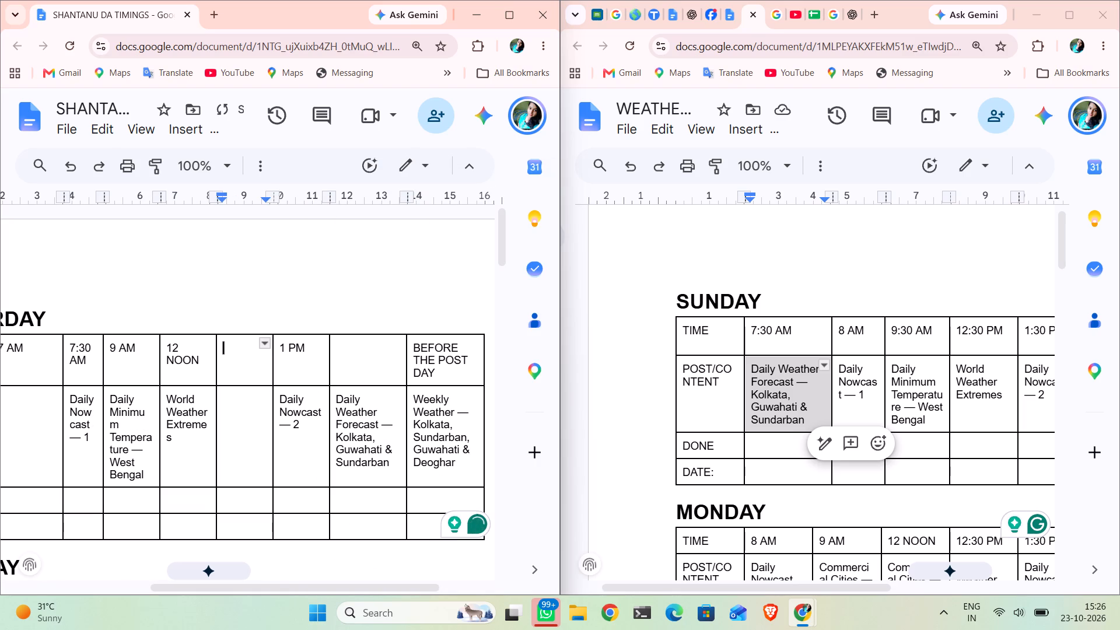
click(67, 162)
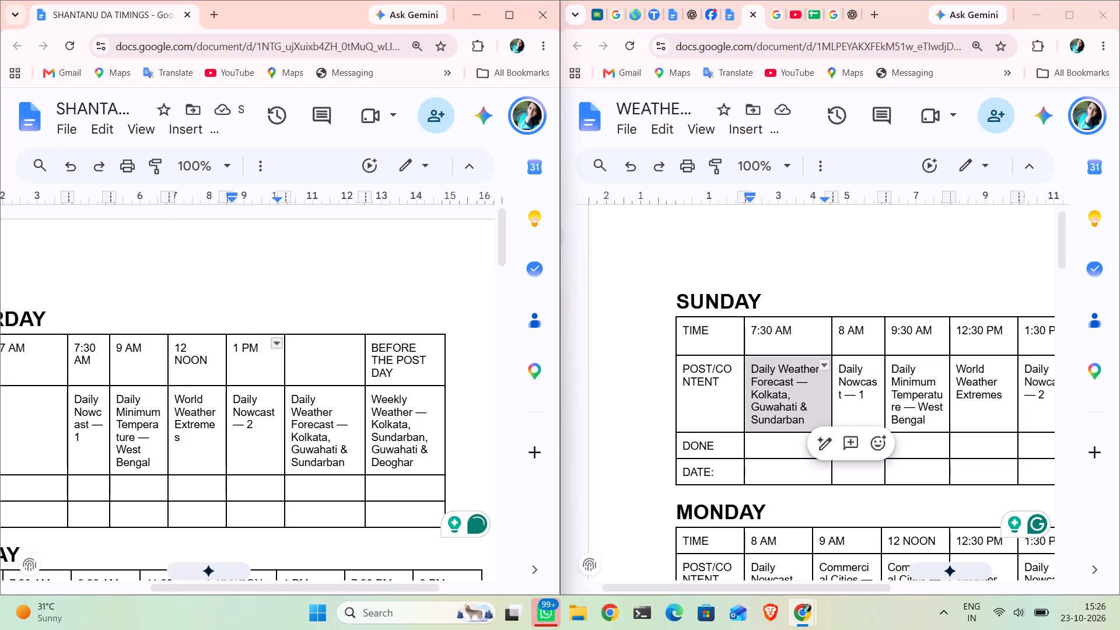
Insert a column after Saturday's Daily Weather Forecast column and paste 9 PM and Daily Nowcast — 3 into its TIME and POST/CONTENT cells.
click(365, 362)
right_click(365, 362)
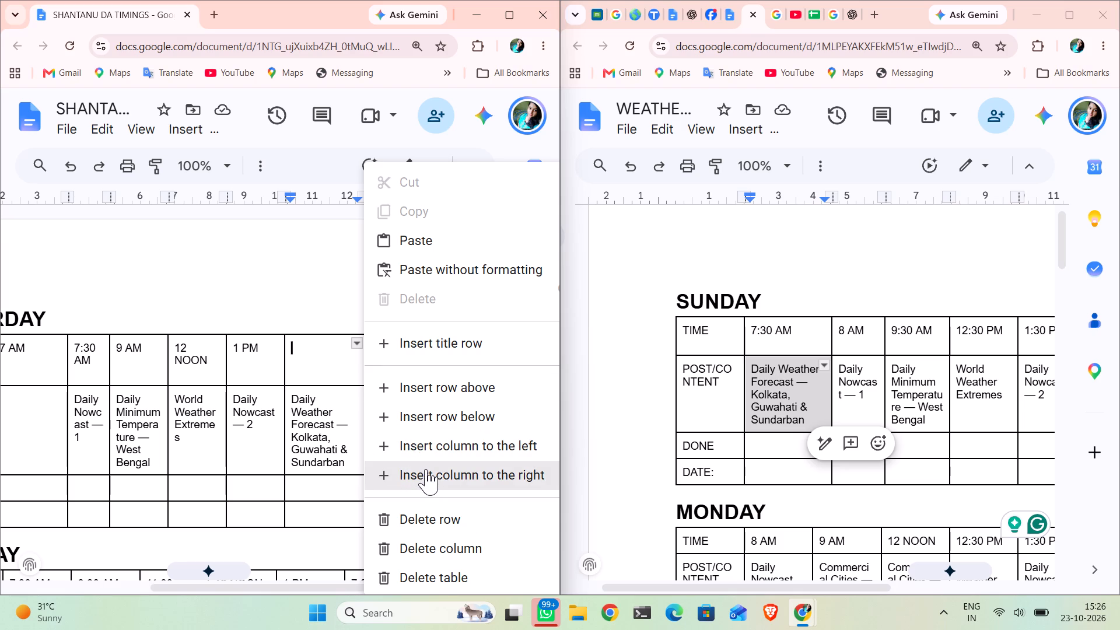
click(426, 469)
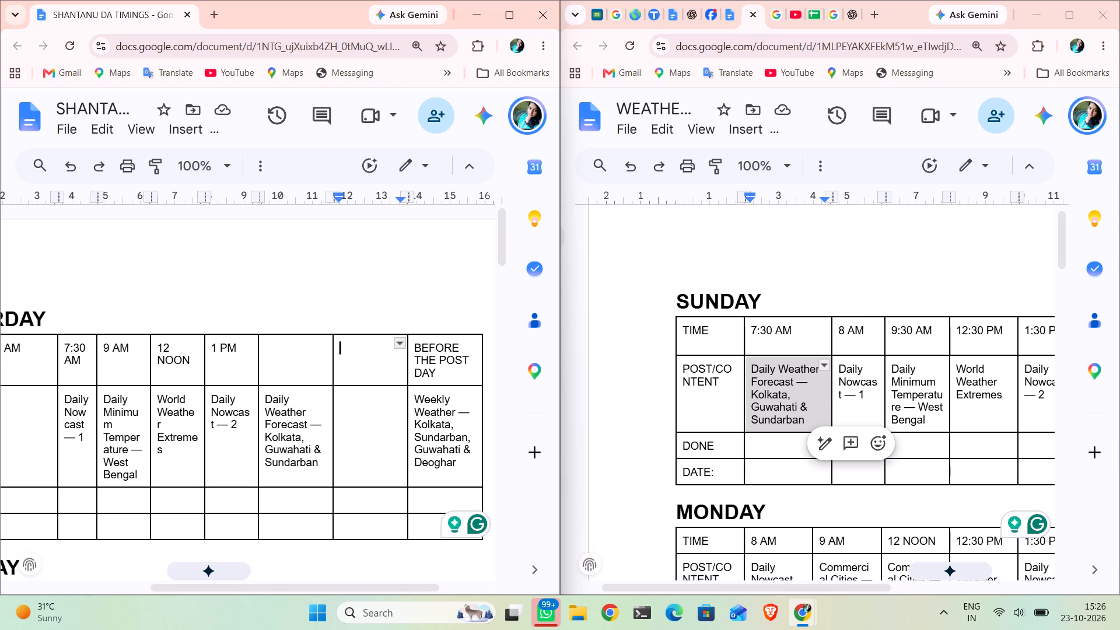
click(381, 447)
key(ctrl+v)
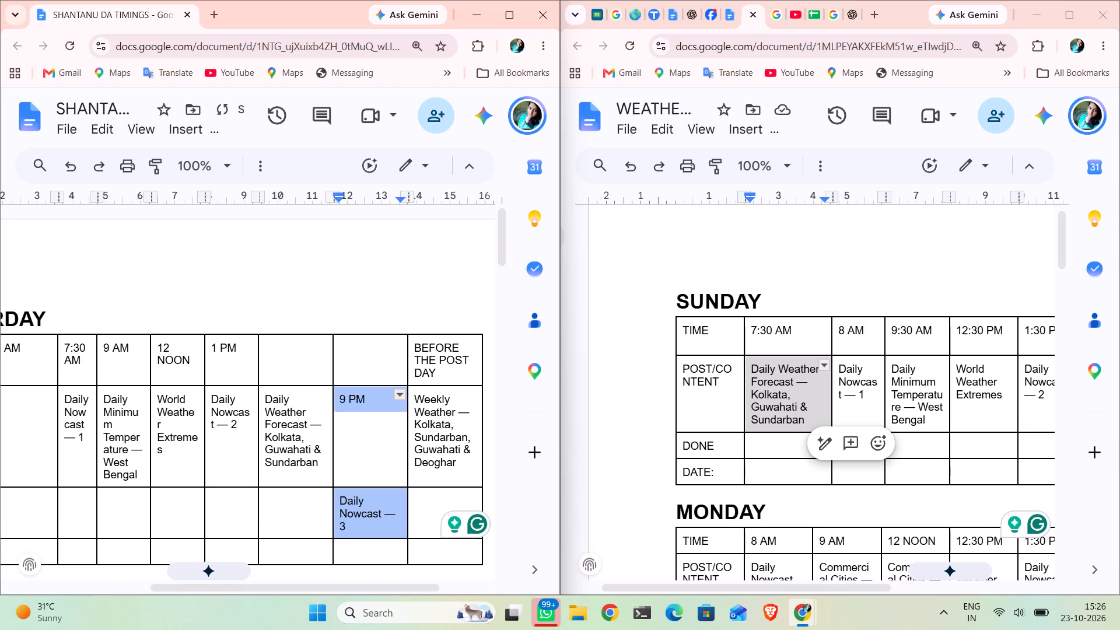
key(BackSpace)
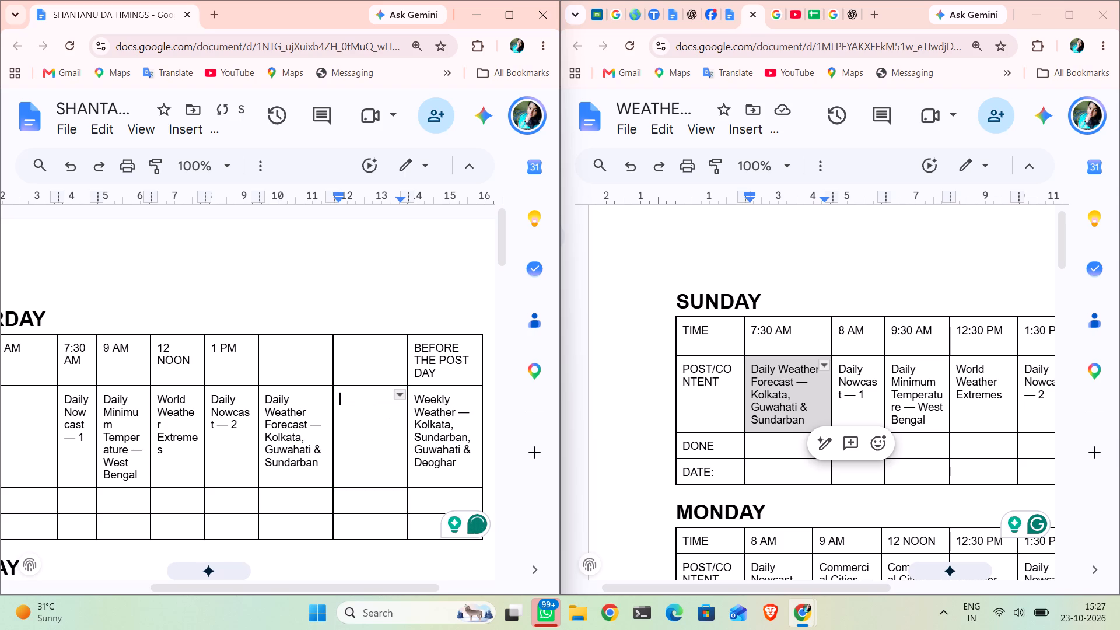
click(353, 380)
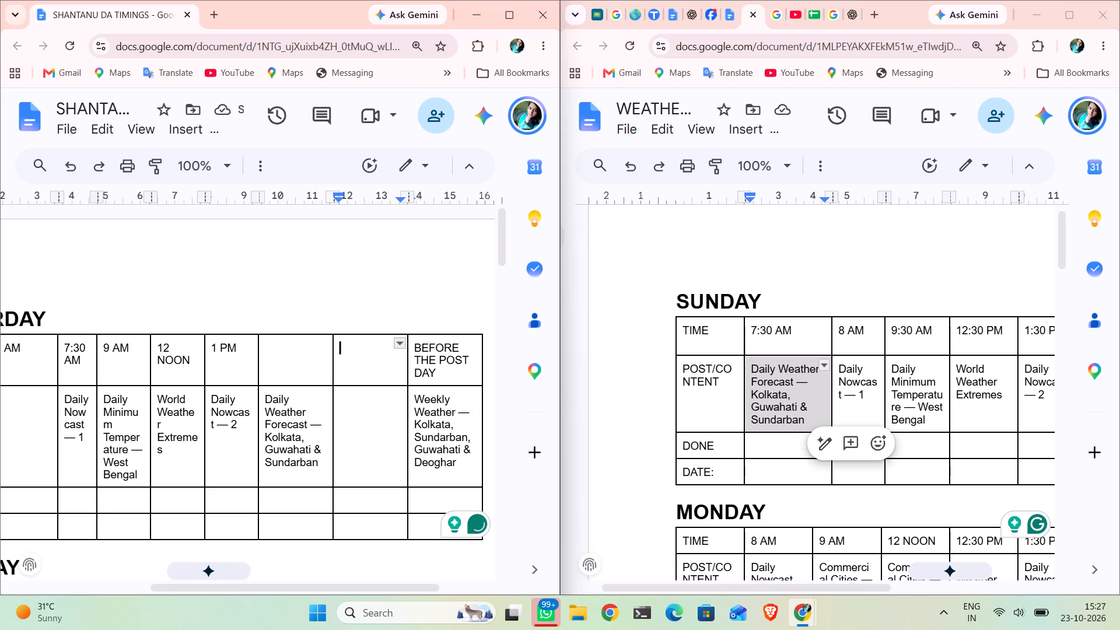
key(ctrl+v)
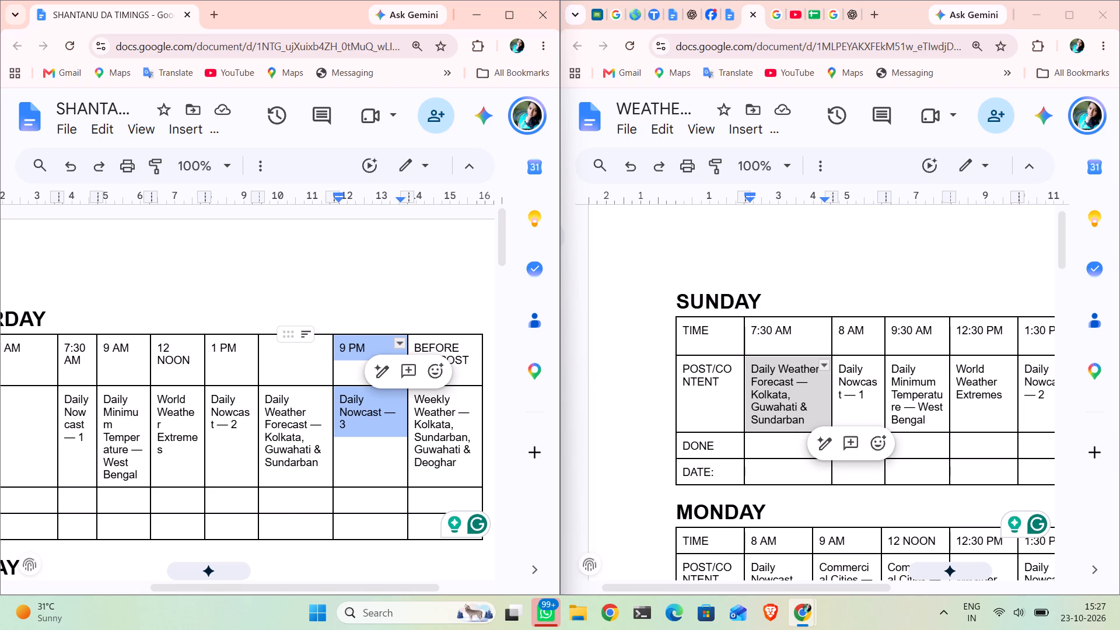
scroll(294, 372, right, 1)
scroll(294, 372, left, 1)
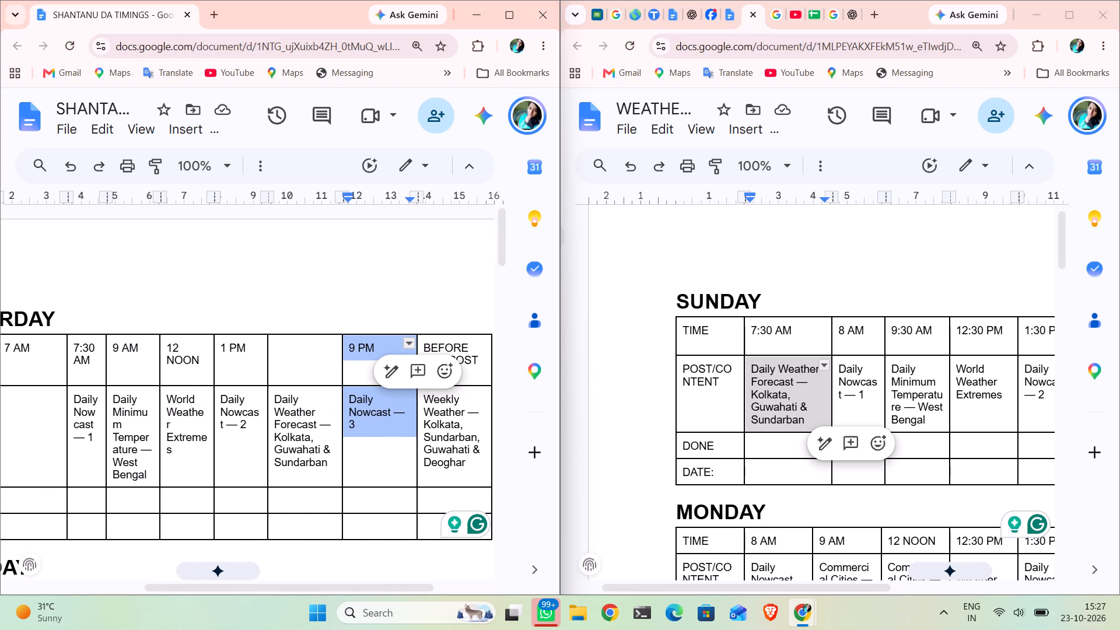
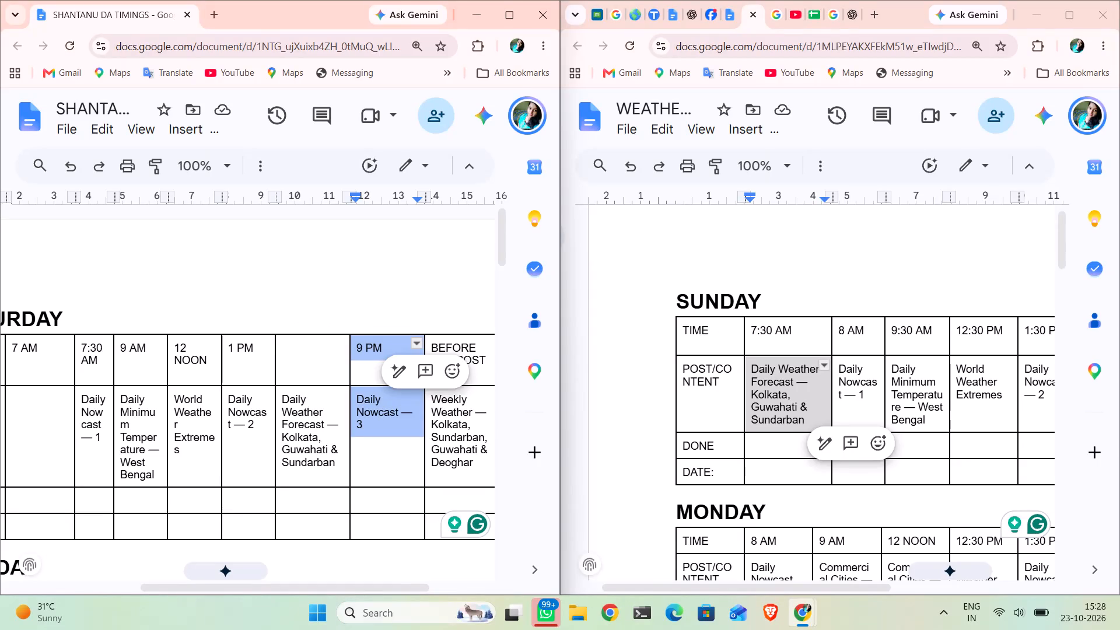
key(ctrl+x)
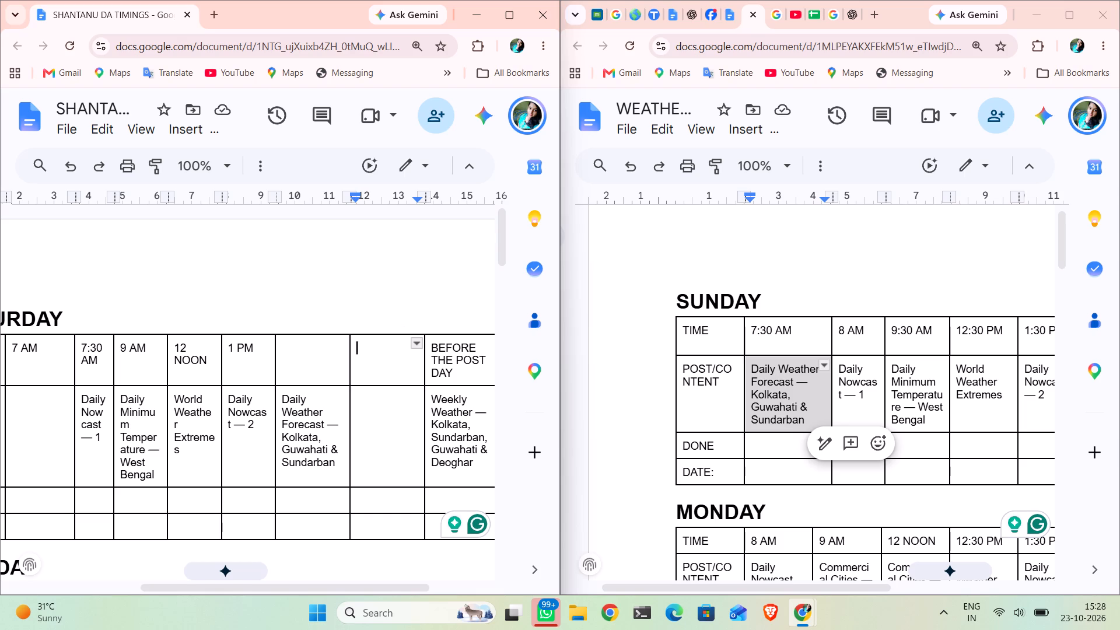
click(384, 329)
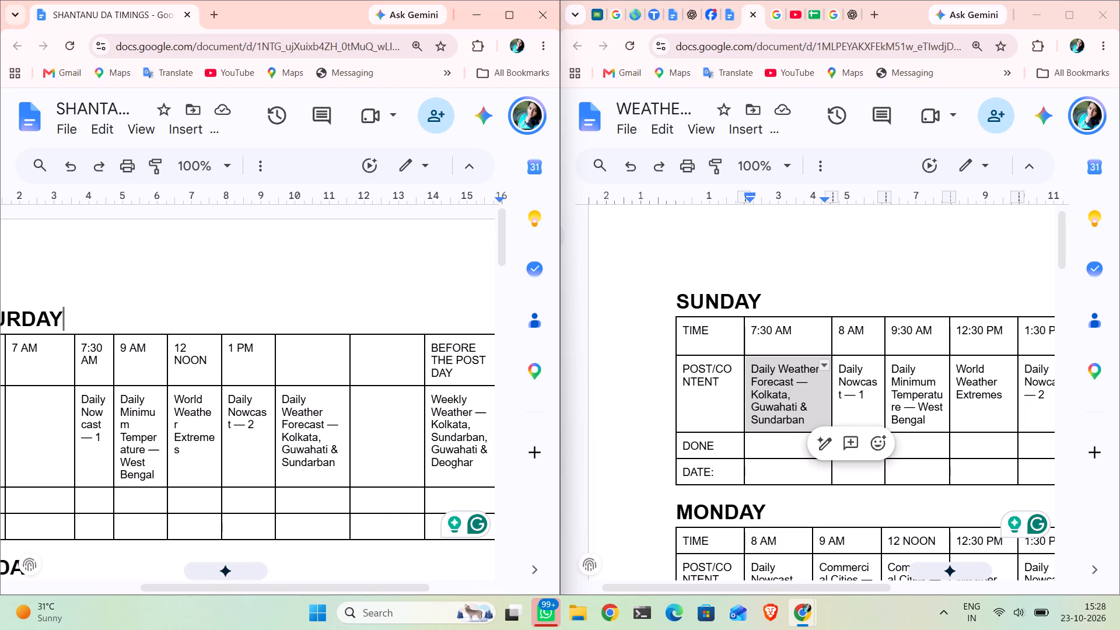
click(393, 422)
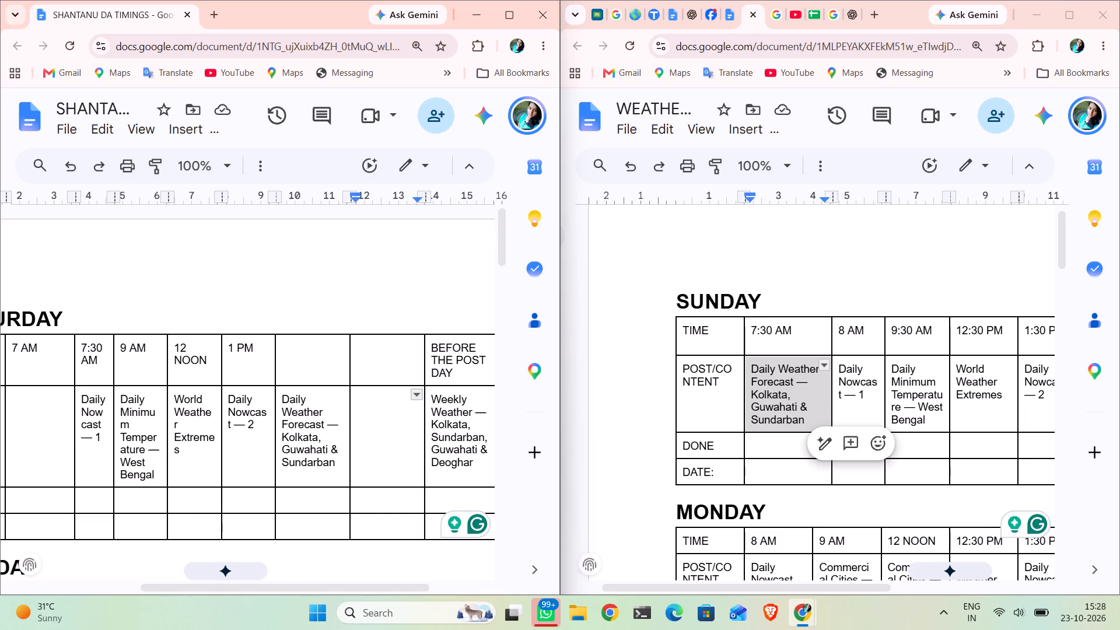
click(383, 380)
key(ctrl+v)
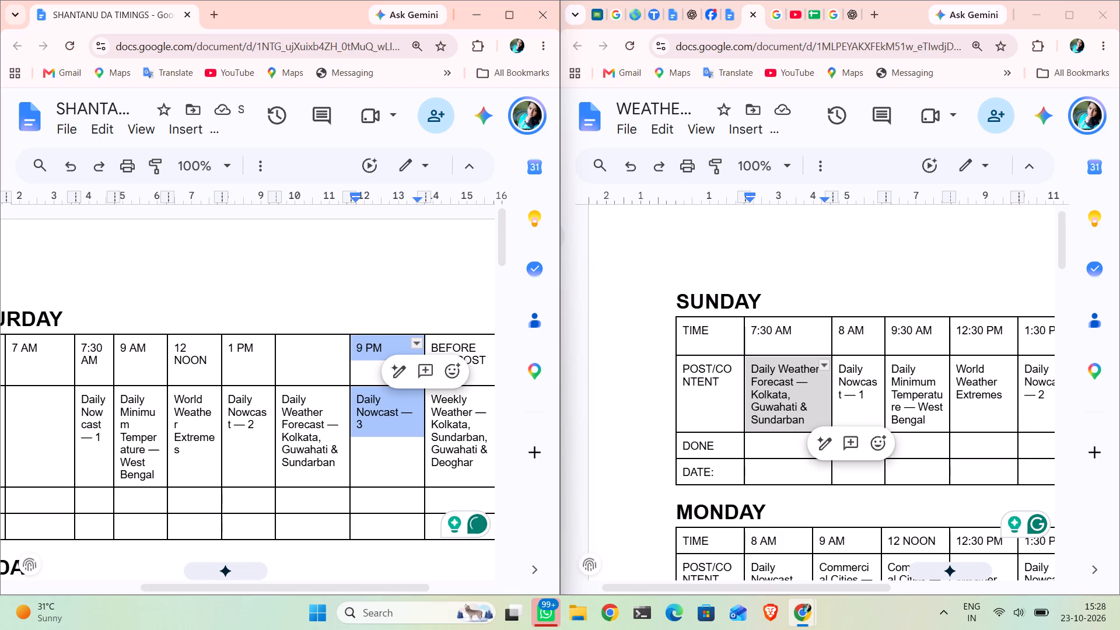
Move Saturday's Daily Weather Forecast text to the column just before BEFORE THE POST DAY, clearing that column's 9 PM and Daily Nowcast — 3 entries.
drag(335, 463, 282, 401)
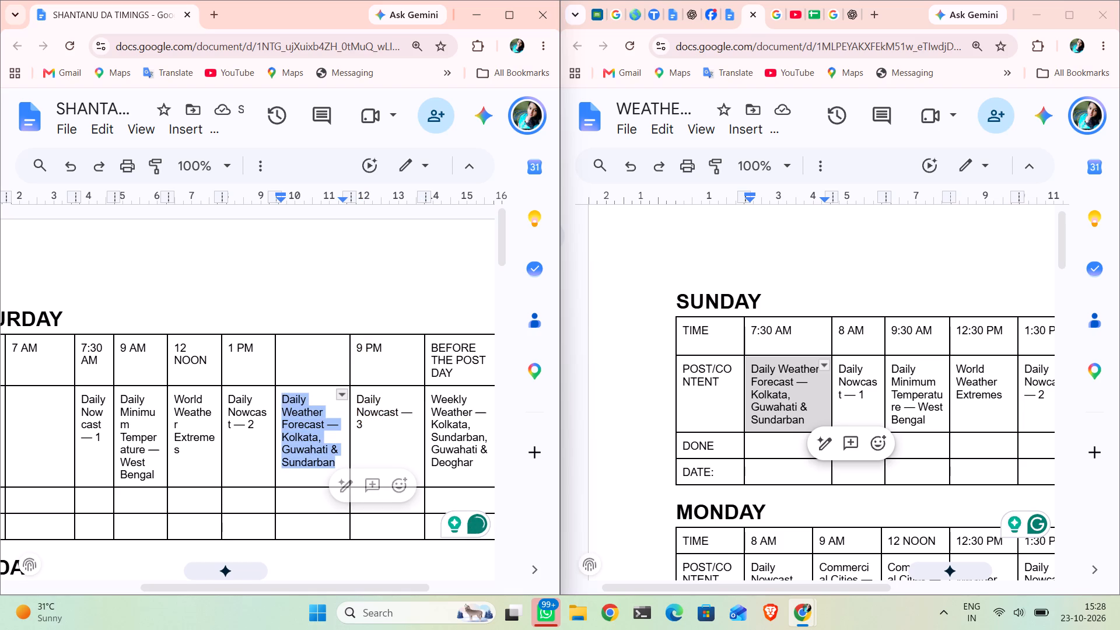
key(ctrl+x)
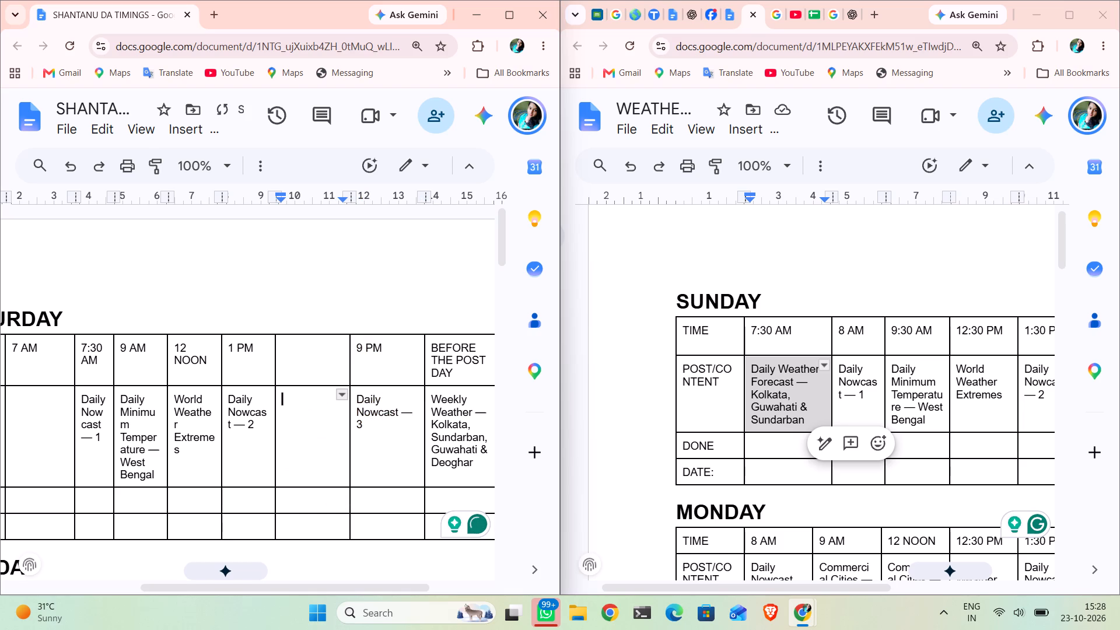
drag(399, 443, 359, 361)
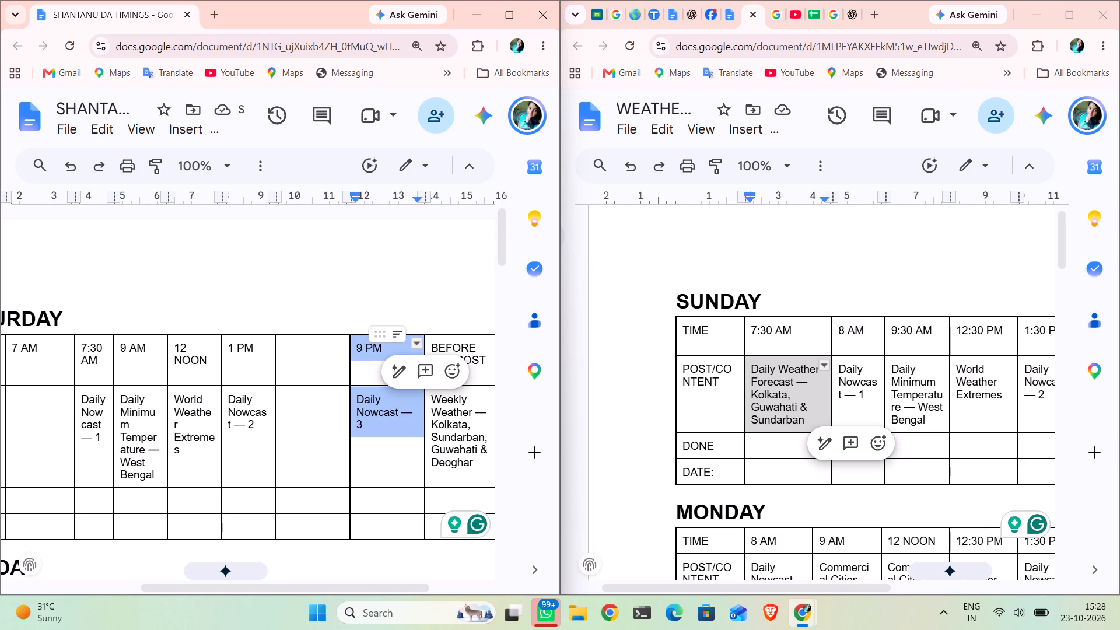
key(BackSpace)
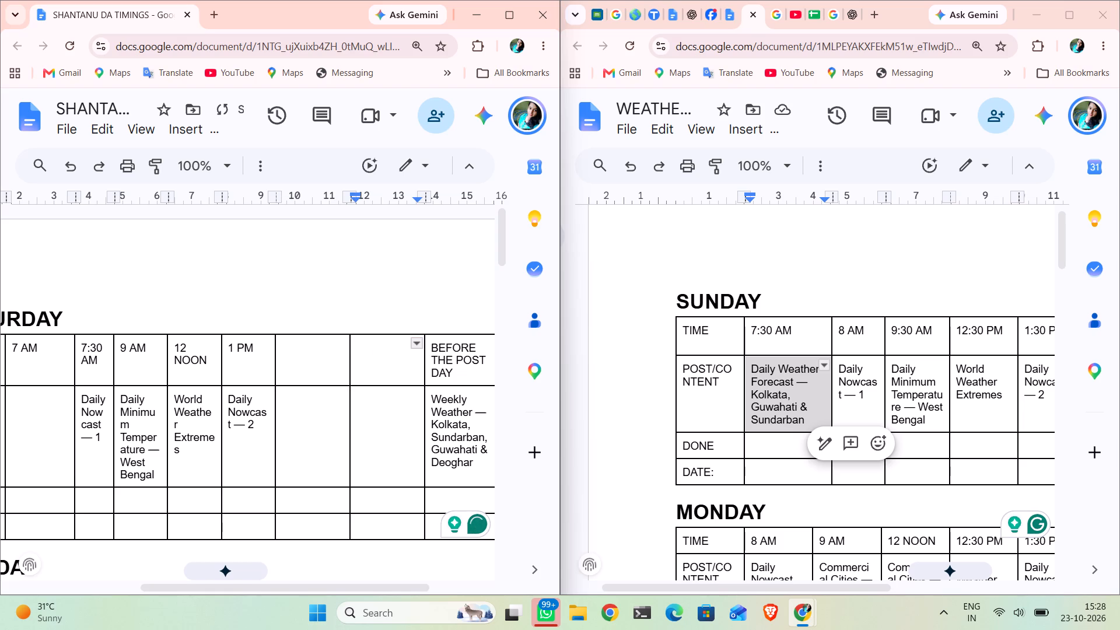
click(385, 442)
key(ctrl+v)
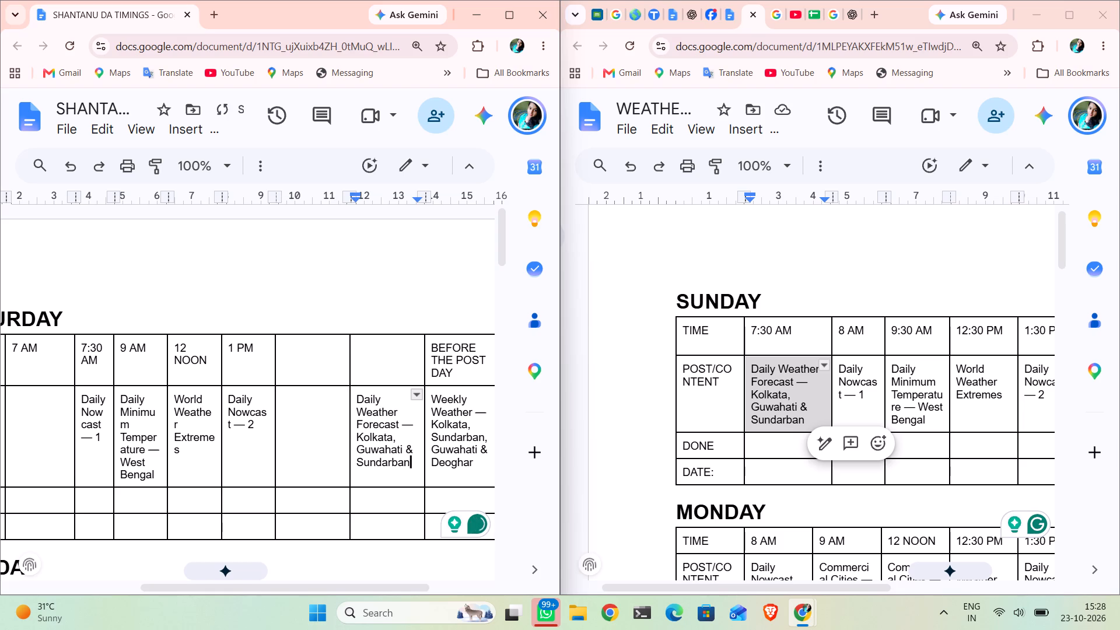
Enter 9 PM in the TIME cell of Saturday's emptied column after the 1 PM column.
click(311, 371)
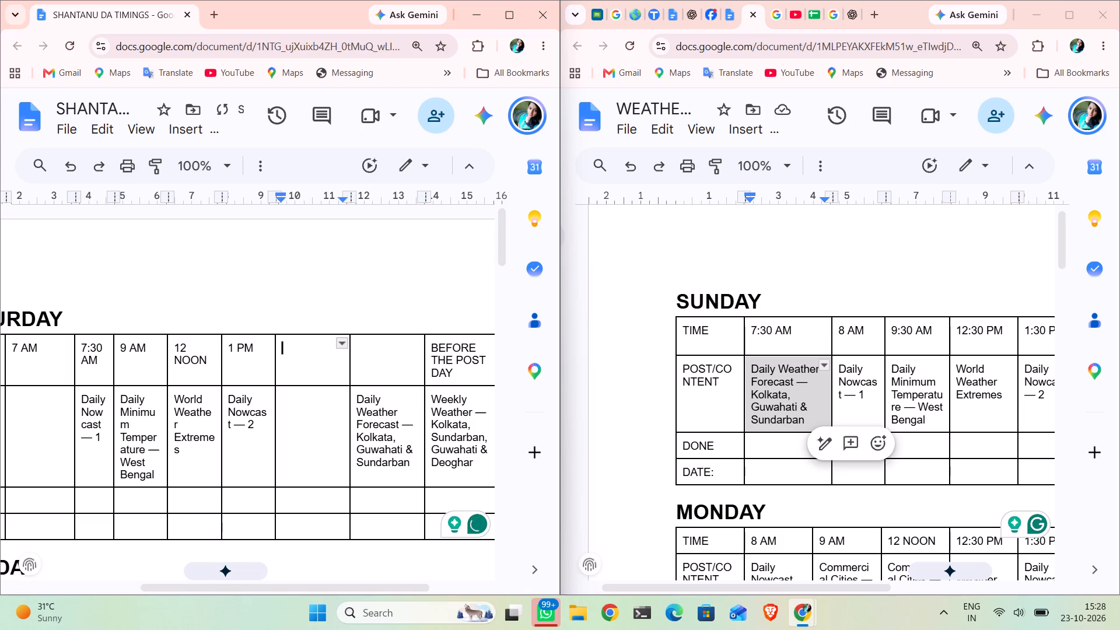
text(9)
key(space)
text(PM)
key(space)
Copy Daily Nowcast — 2 from Saturday's 1 PM column into the 9 PM column's POST/CONTENT cell and change its number to 3.
drag(228, 401, 250, 432)
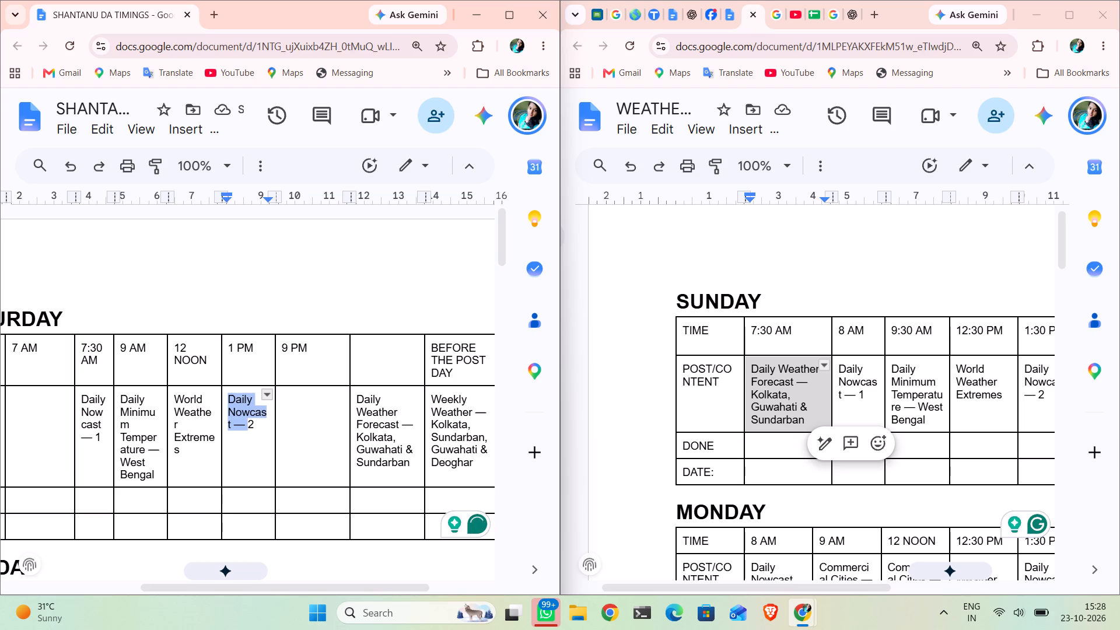
drag(250, 432, 261, 435)
key(ctrl+c)
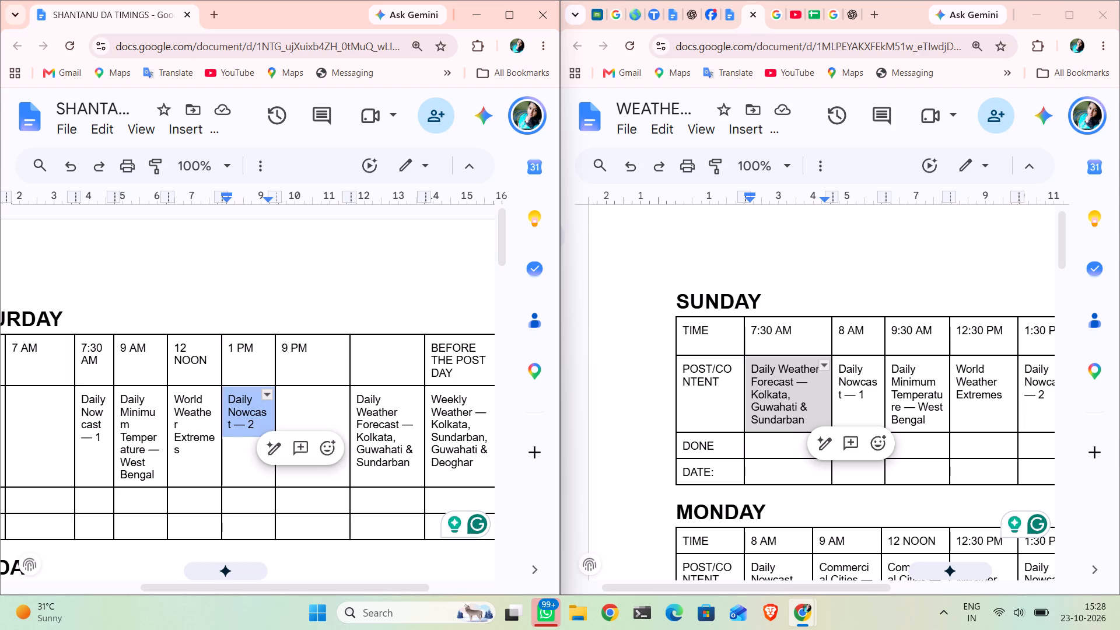
click(307, 407)
key(ctrl+v)
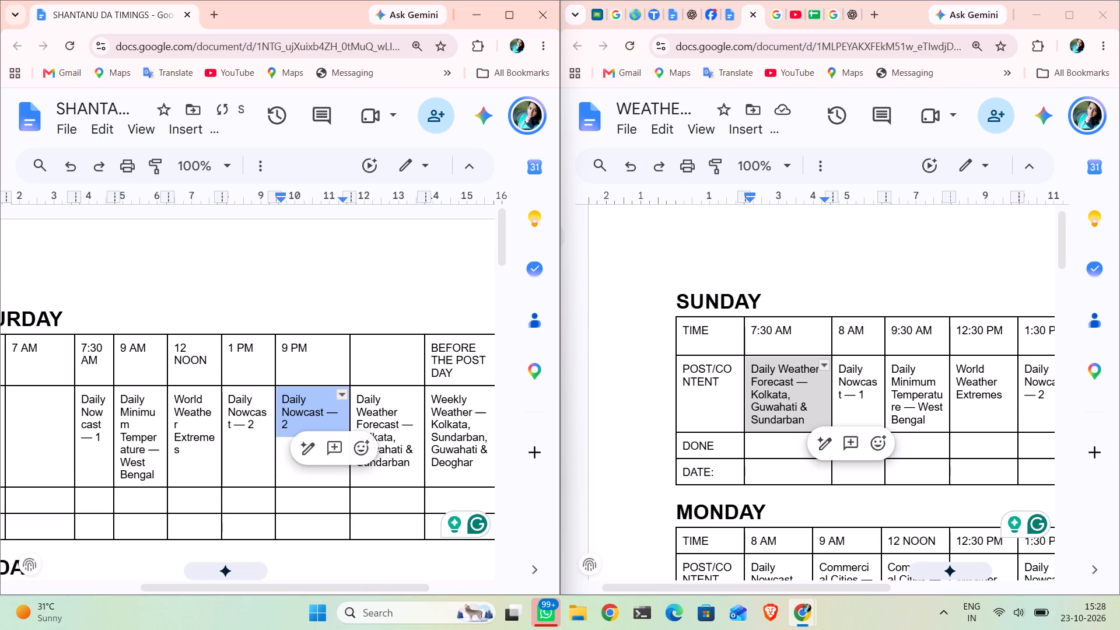
click(293, 421)
key(BackSpace)
key(BackSpace)
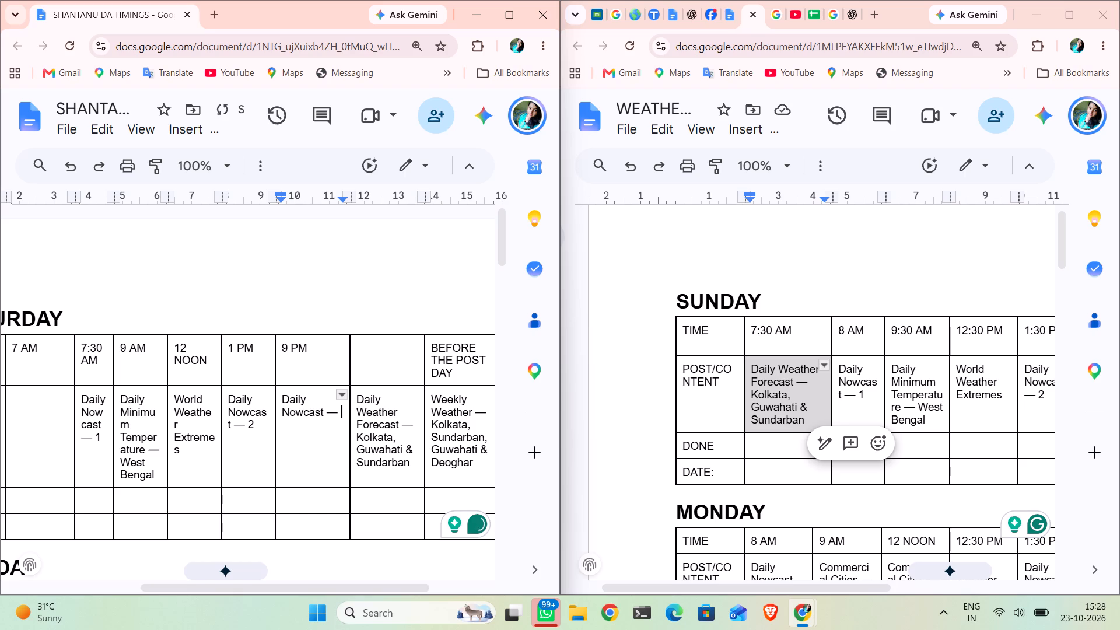
key(3)
Examine the afternoon and evening time slots of Sunday's table in WEATHER ULTIMA ROUTINE.
scroll(653, 402, left, 1)
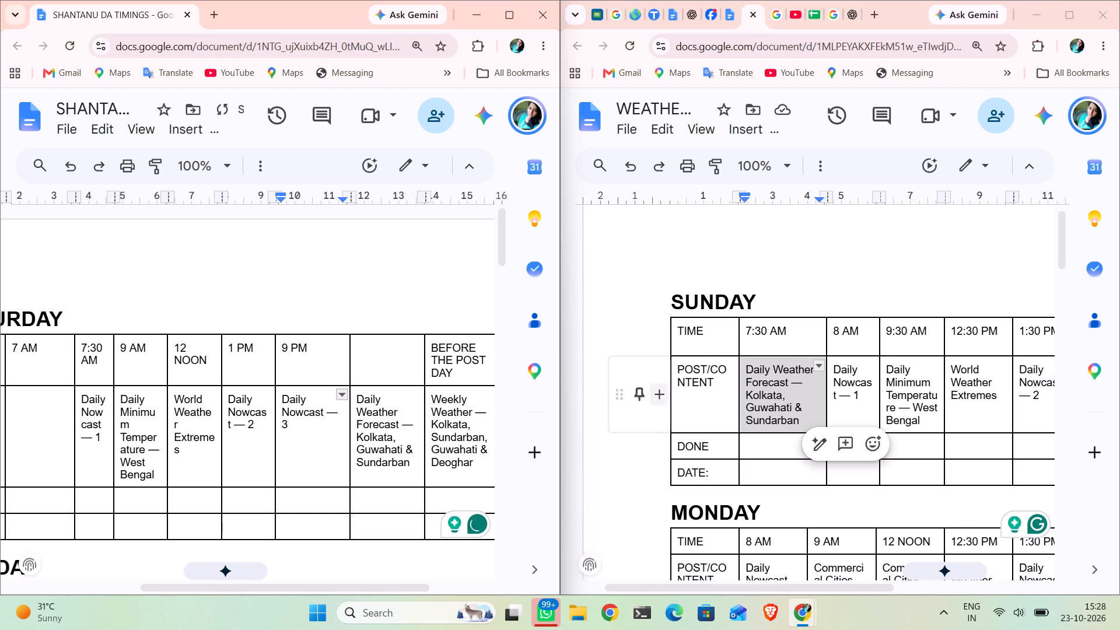
scroll(653, 402, left, 2)
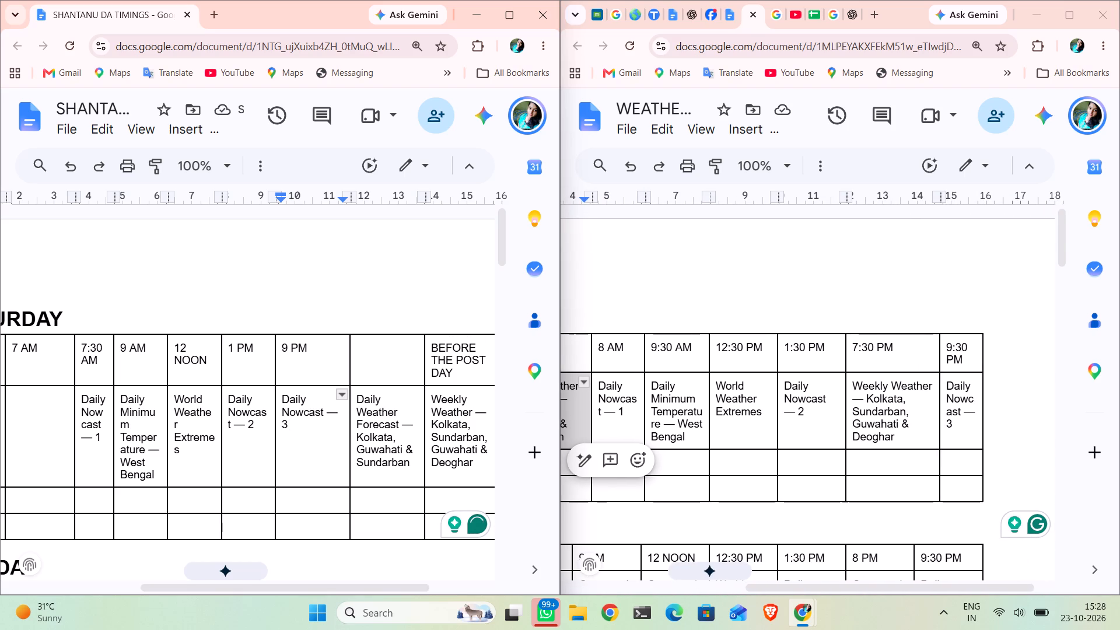
scroll(653, 402, left, 1)
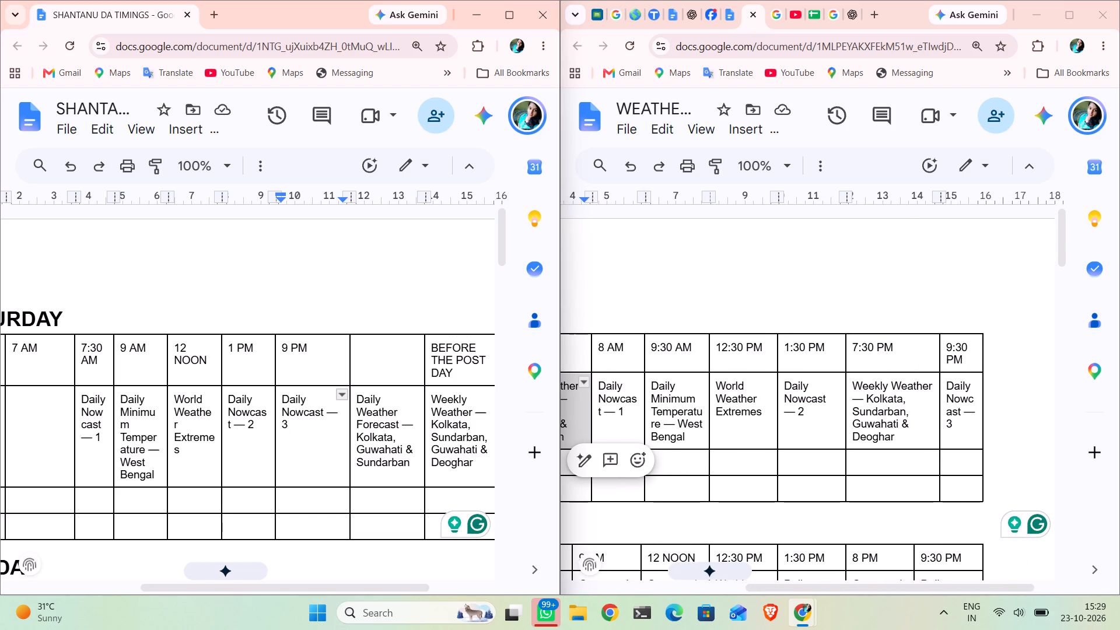
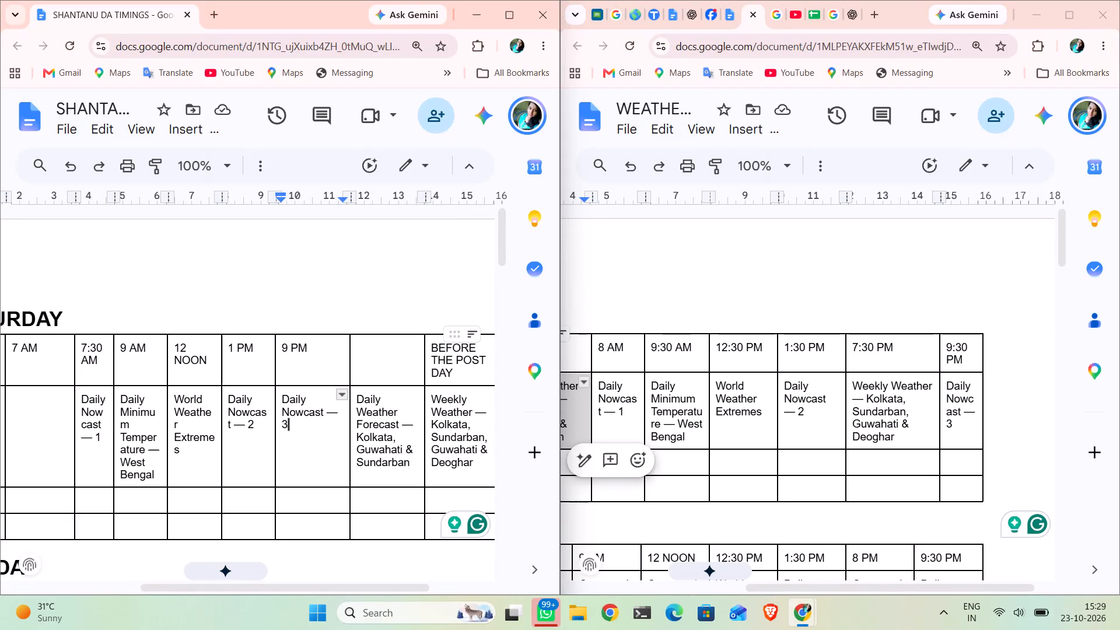
Start filling the empty TIME cell above Saturday's Daily Weather Forecast, checking the morning slots of Sunday's table in WEATHER ULTIMA ROUTINE.
click(367, 362)
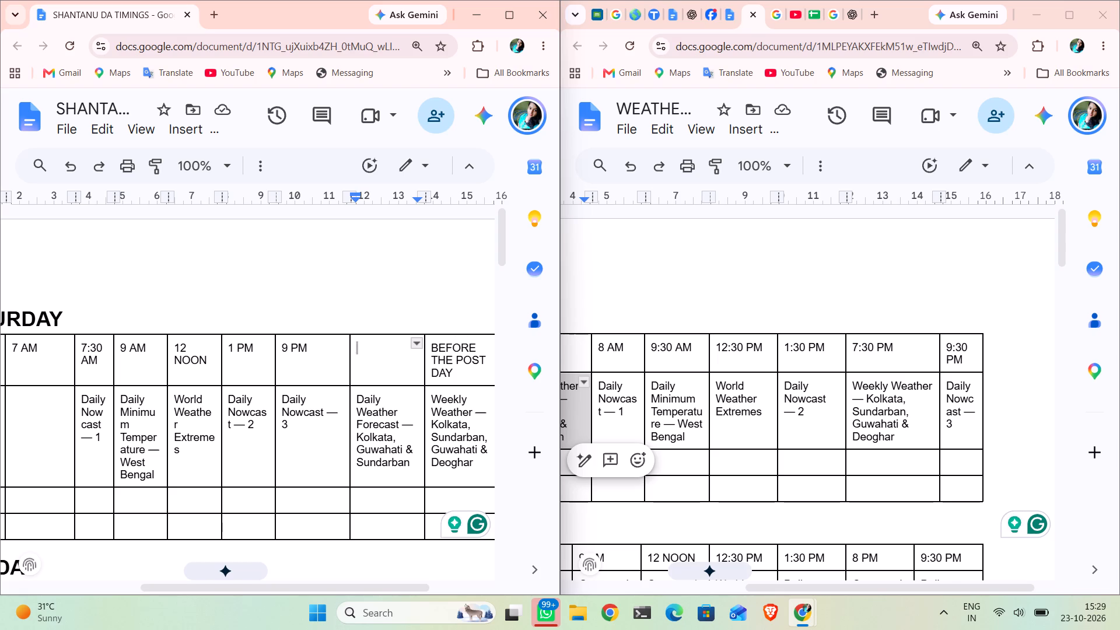
scroll(712, 379, right, 4)
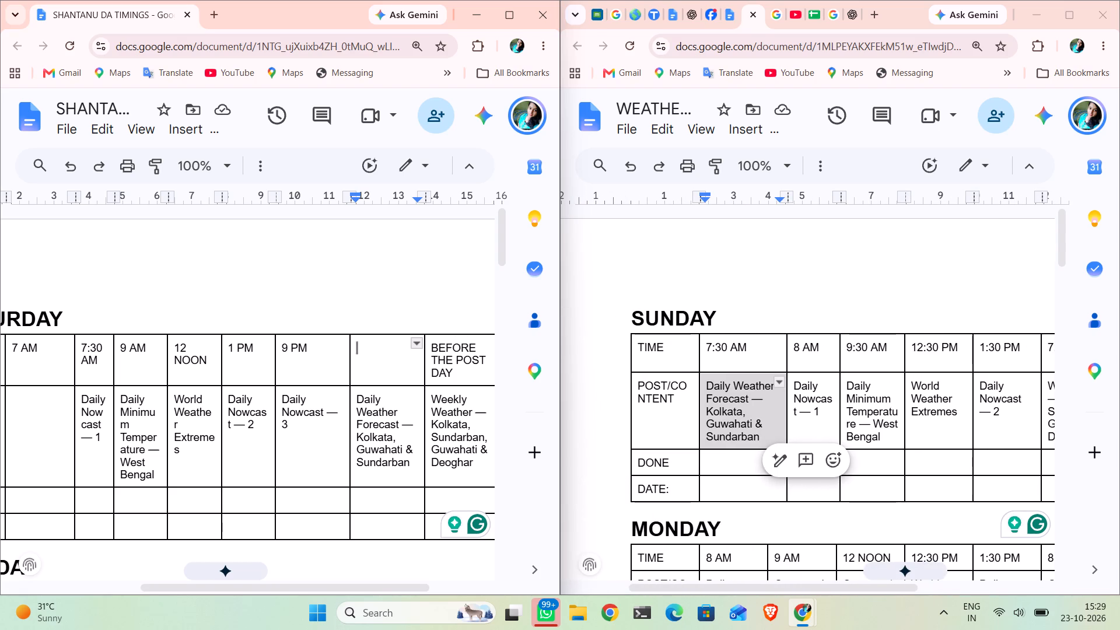
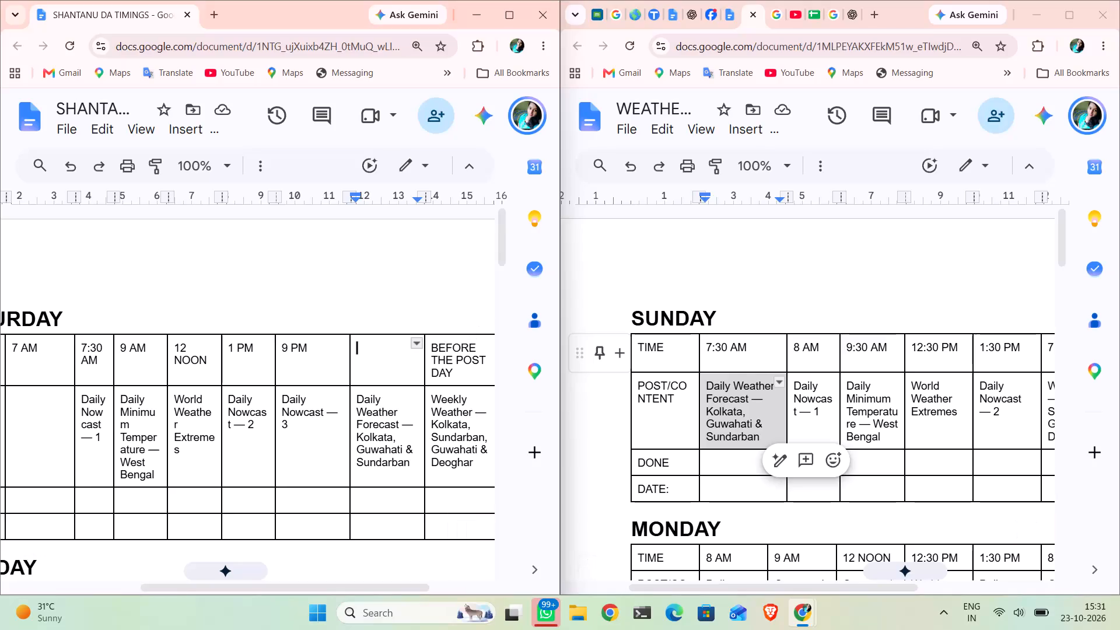
Enter 9 PM in the empty TIME cell above Saturday's Daily Weather Forecast in SHANTANU DA TIMINGS.
scroll(435, 404, down, 1)
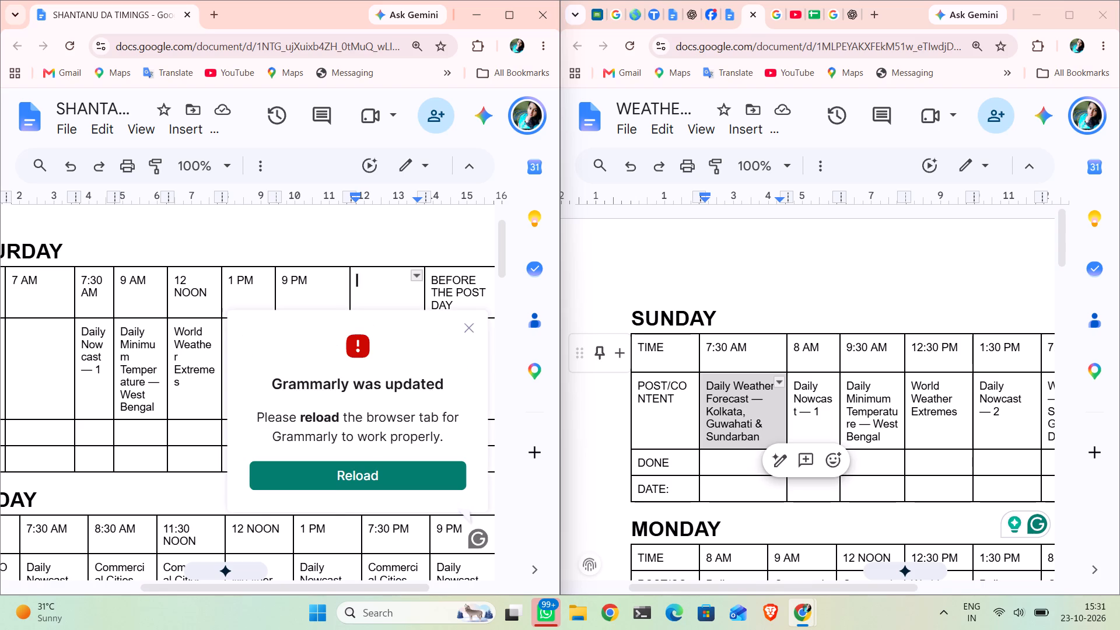
scroll(348, 298, down, 1)
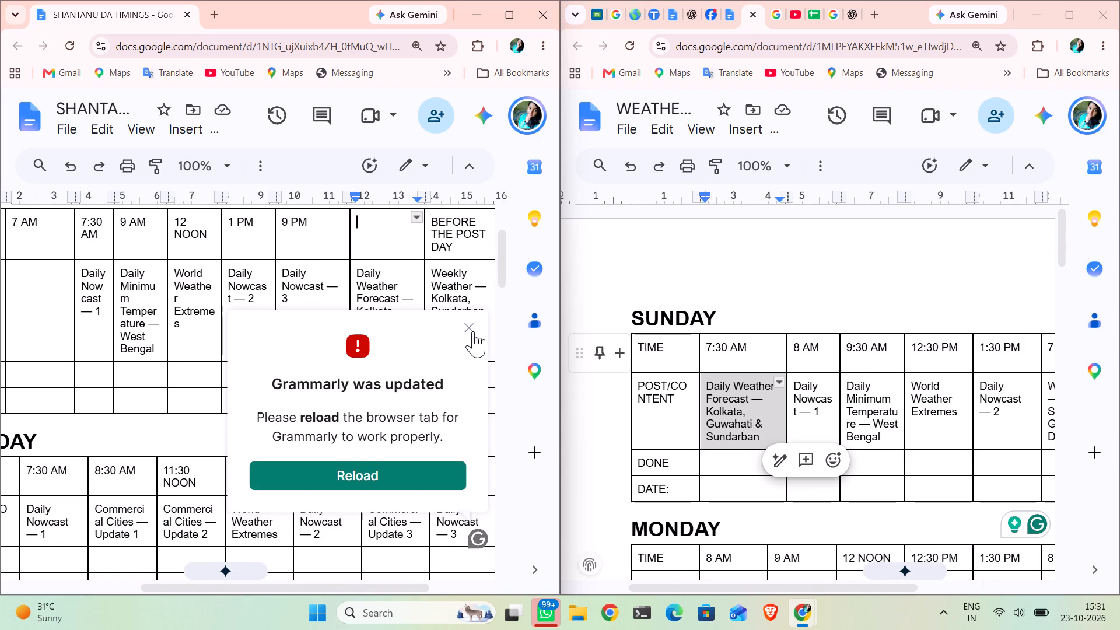
click(473, 330)
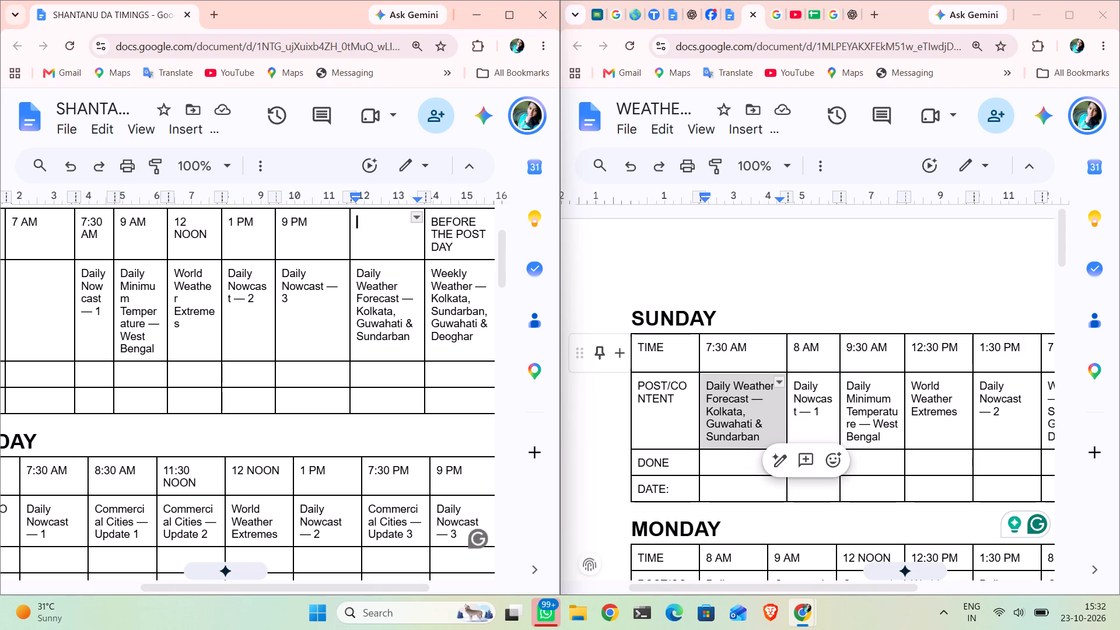
text(9)
key(space)
text(PM)
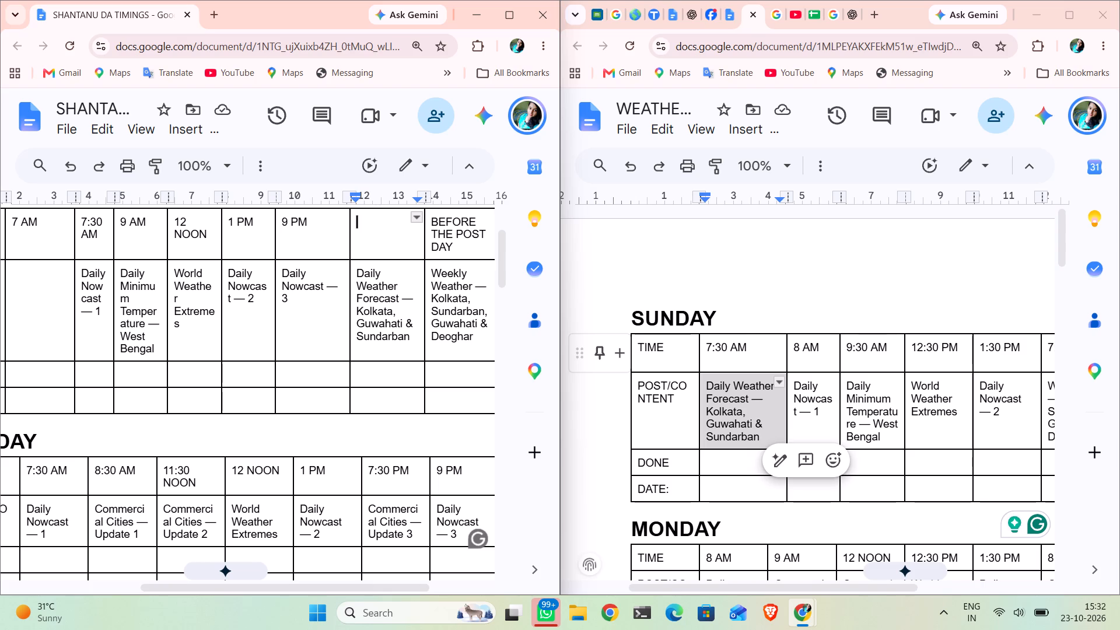
click(365, 229)
text(9)
key(space)
text(PM)
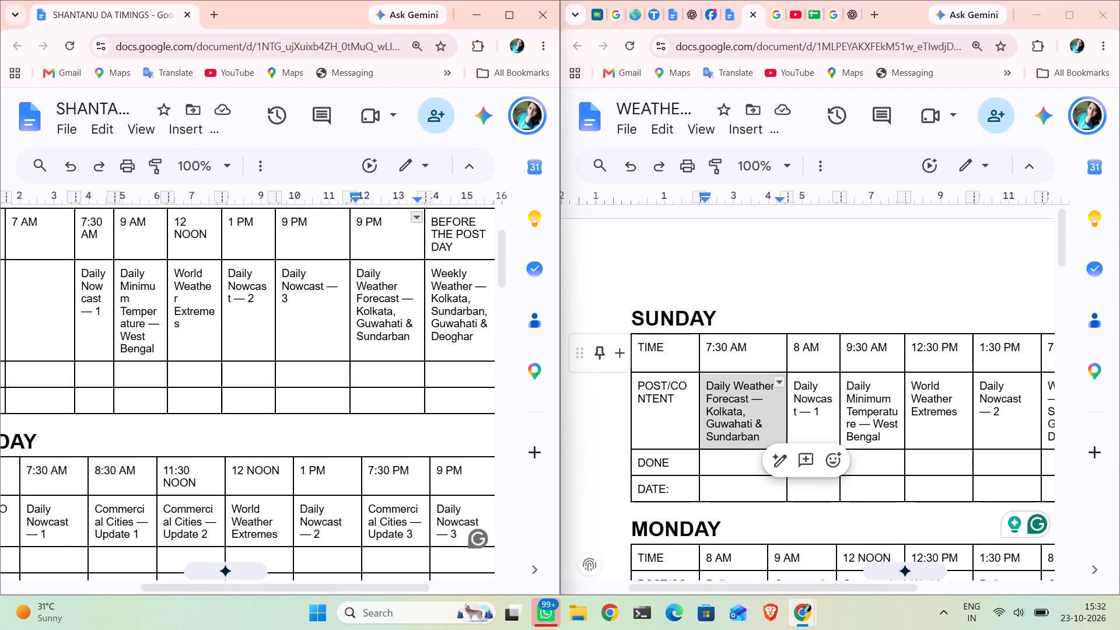
Replace the BEFORE THE POST DAY entry above Saturday's Weekly Weather post with 9 PM.
scroll(264, 352, left, 1)
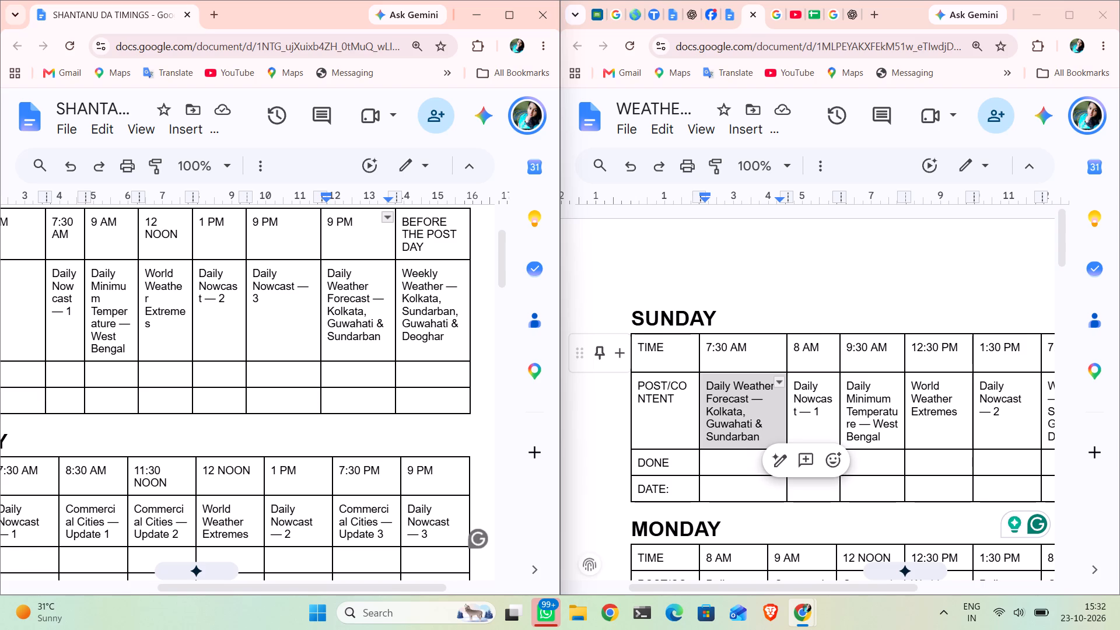
drag(428, 249, 401, 225)
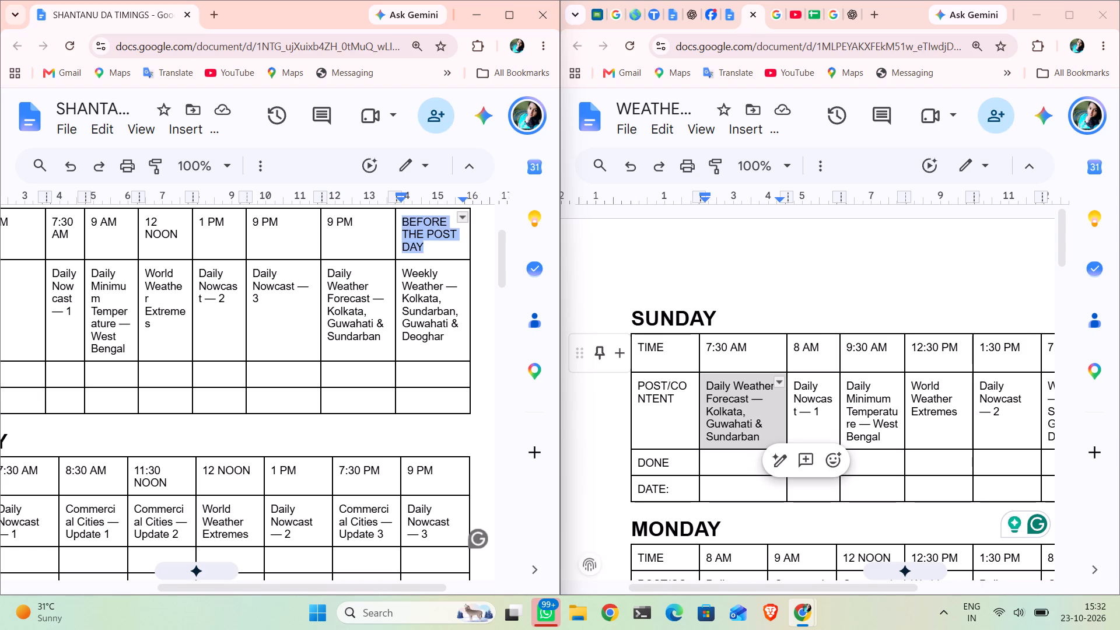
drag(401, 225, 402, 225)
text(9A)
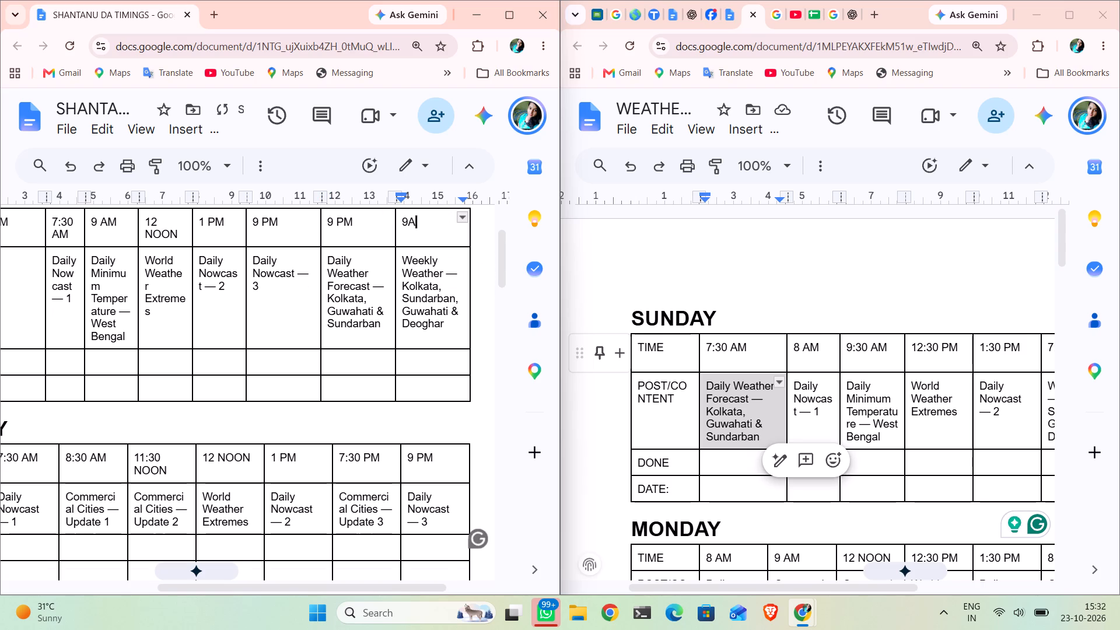
key(space)
key(BackSpace)
key(BackSpace)
text(PM)
key(Left)
key(Left)
key(space)
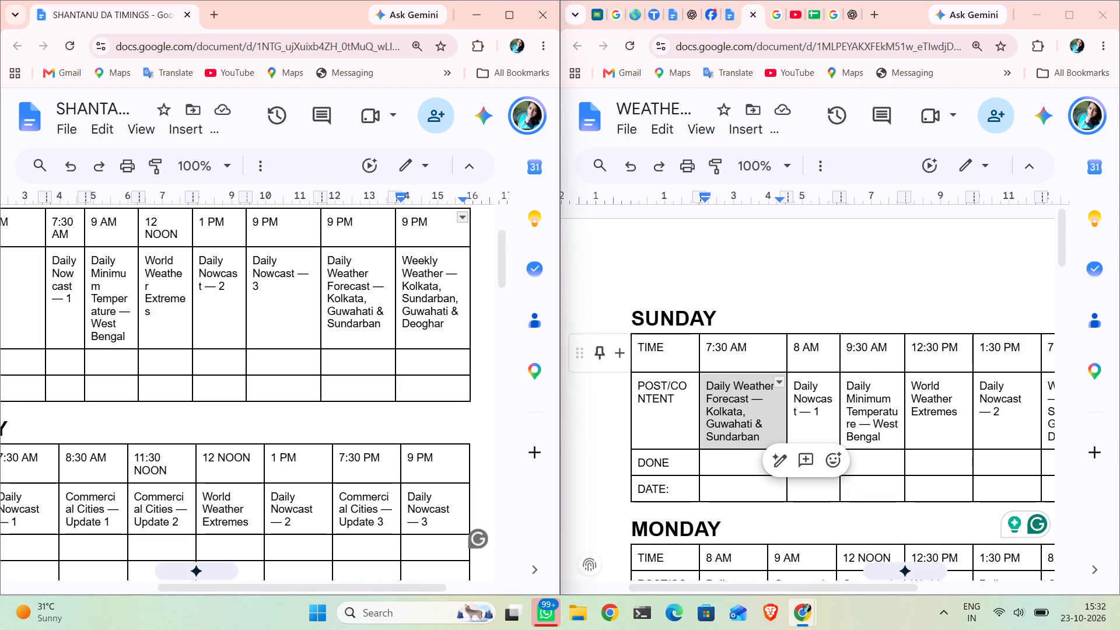
click(328, 246)
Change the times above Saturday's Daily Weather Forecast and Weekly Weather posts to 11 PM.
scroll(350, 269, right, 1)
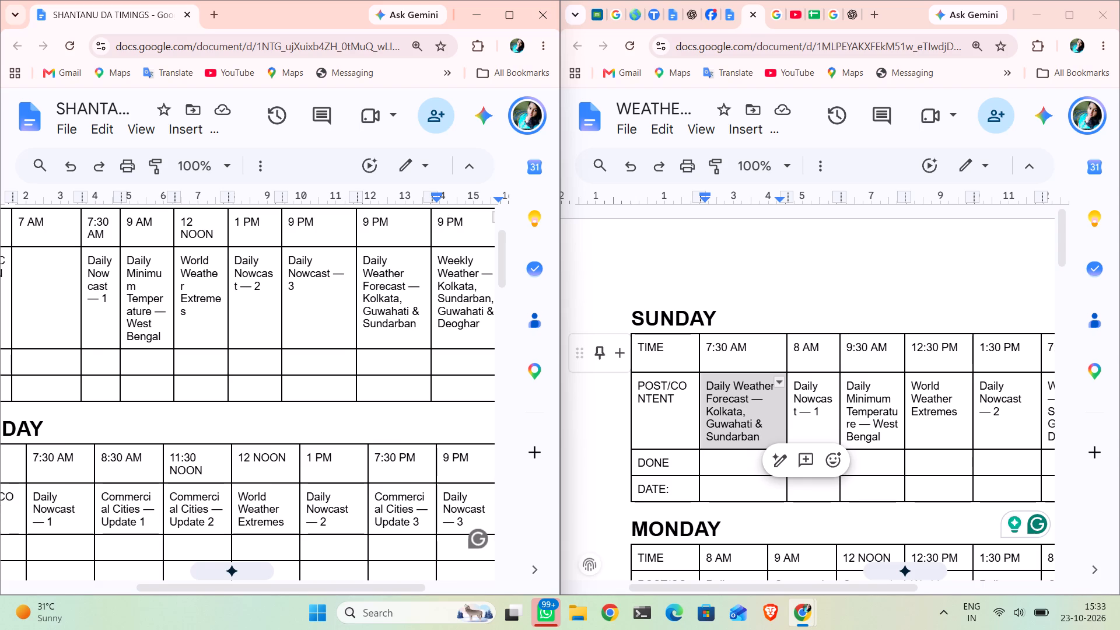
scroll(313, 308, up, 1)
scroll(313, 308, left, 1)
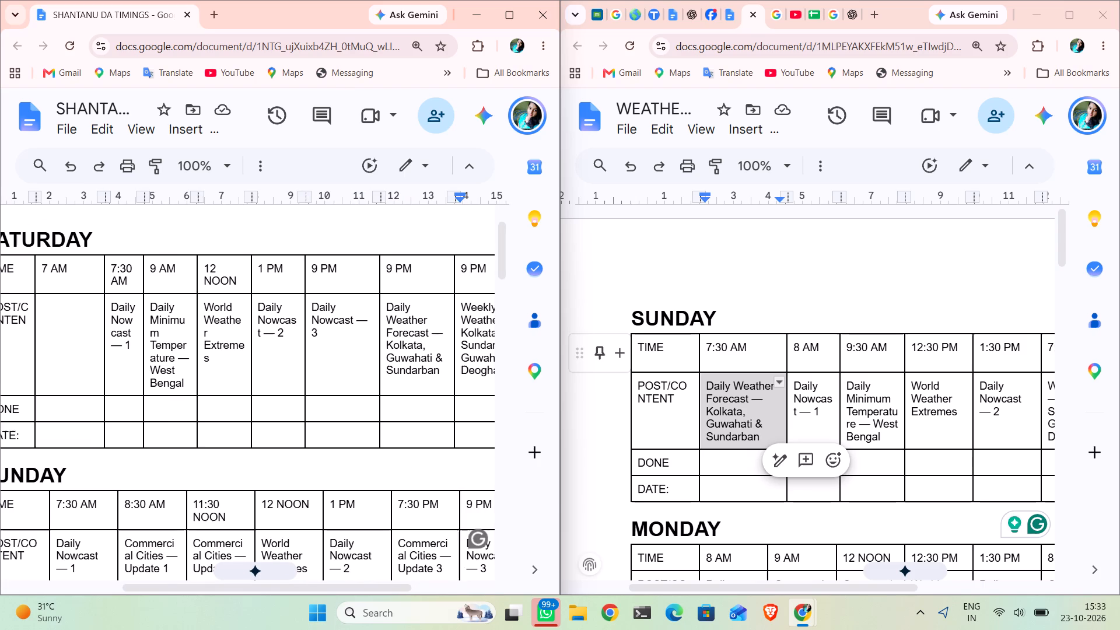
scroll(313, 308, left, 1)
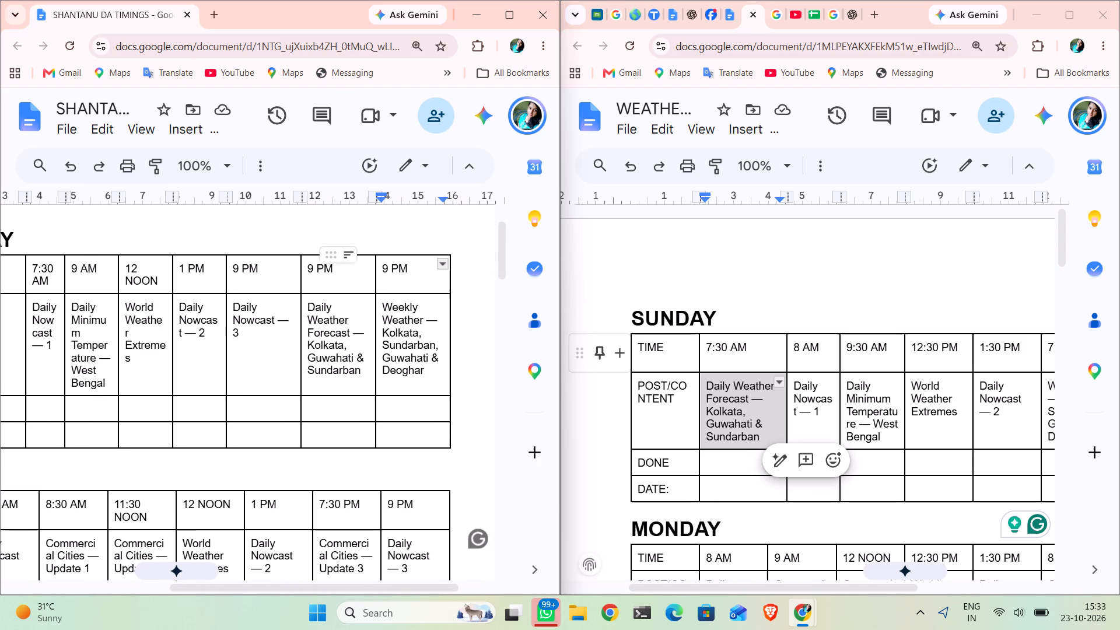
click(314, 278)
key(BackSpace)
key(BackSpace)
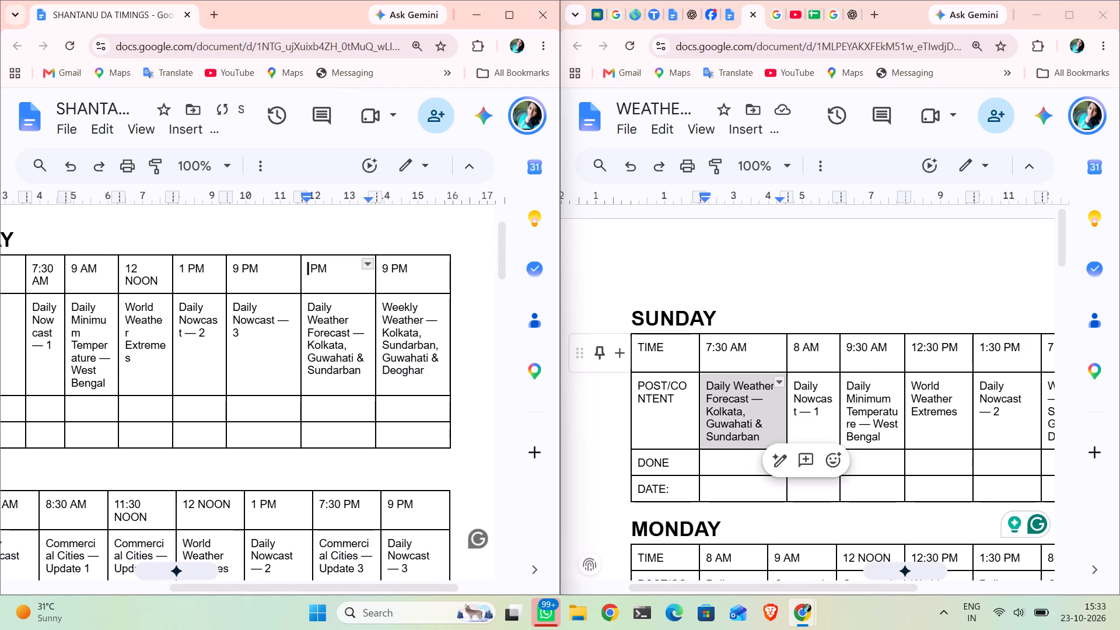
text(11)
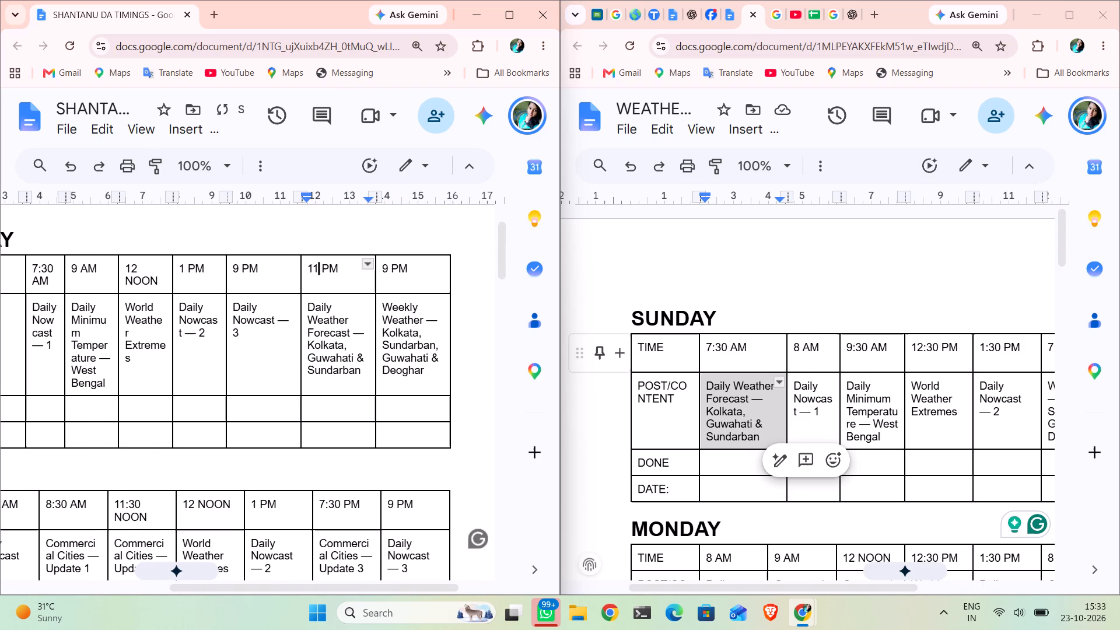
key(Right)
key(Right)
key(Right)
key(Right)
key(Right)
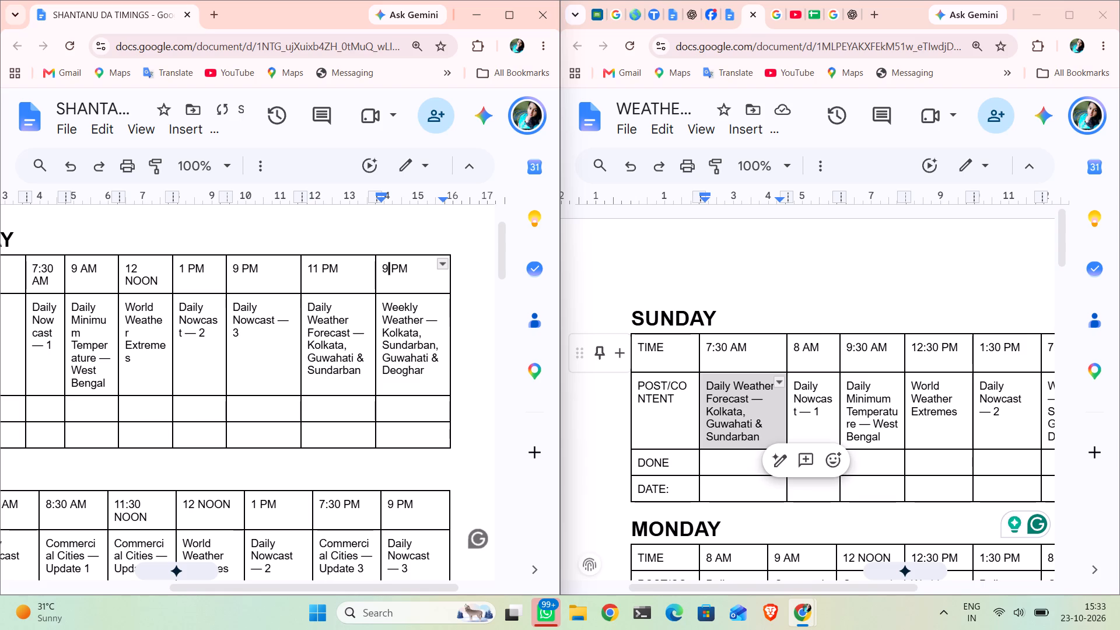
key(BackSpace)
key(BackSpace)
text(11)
Set the times above Saturday's Daily Weather Forecast and Weekly Weather posts to 10 PM.
scroll(210, 320, right, 1)
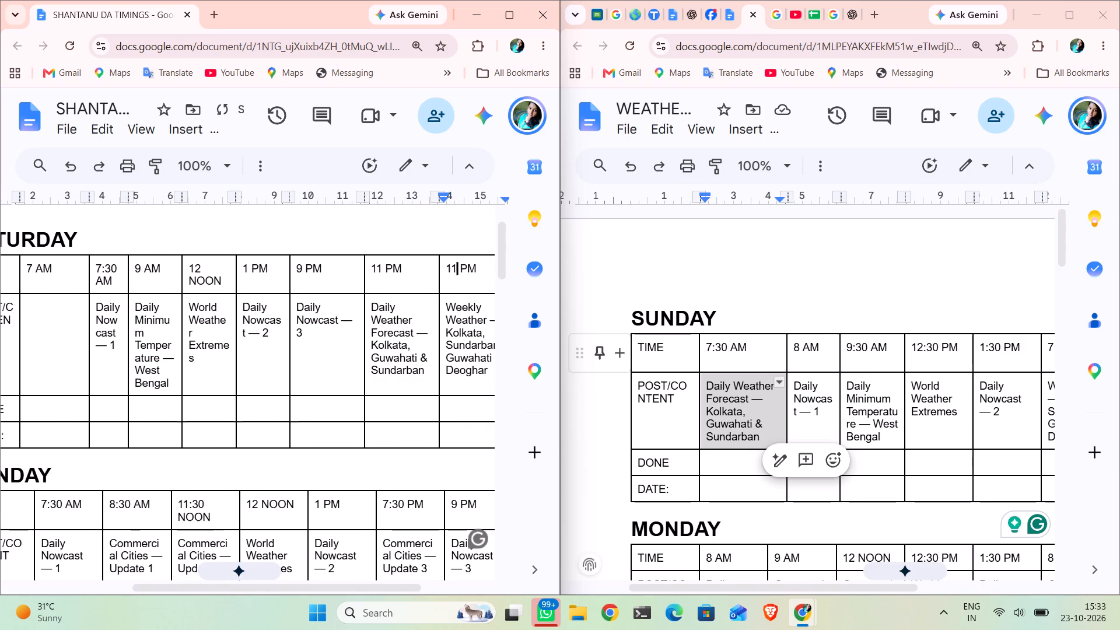
scroll(210, 320, right, 1)
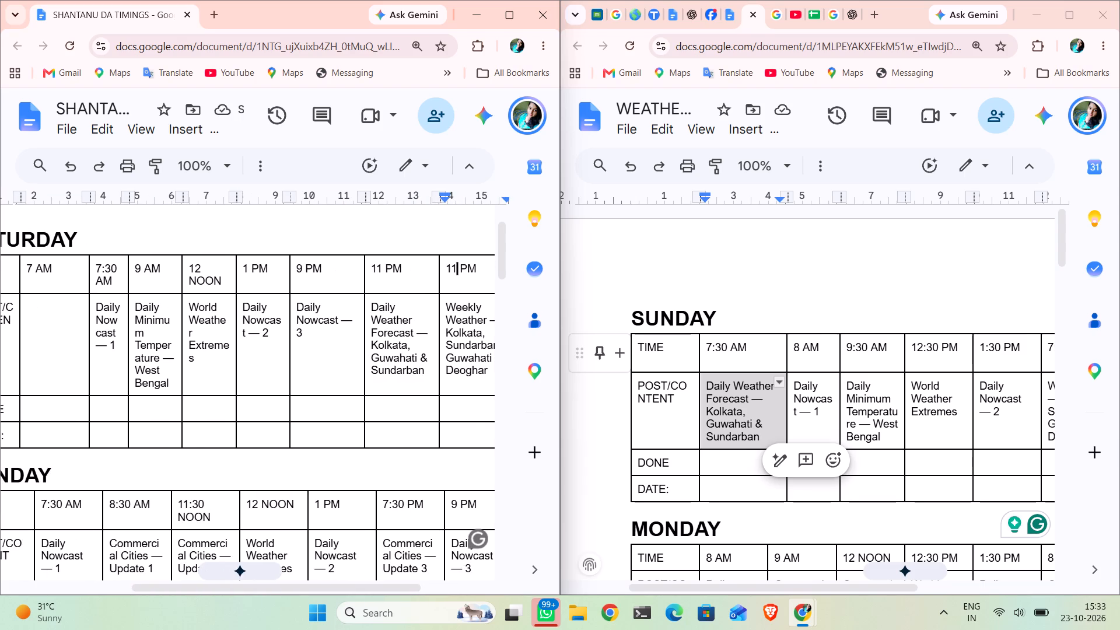
click(381, 269)
key(BackSpace)
key(0)
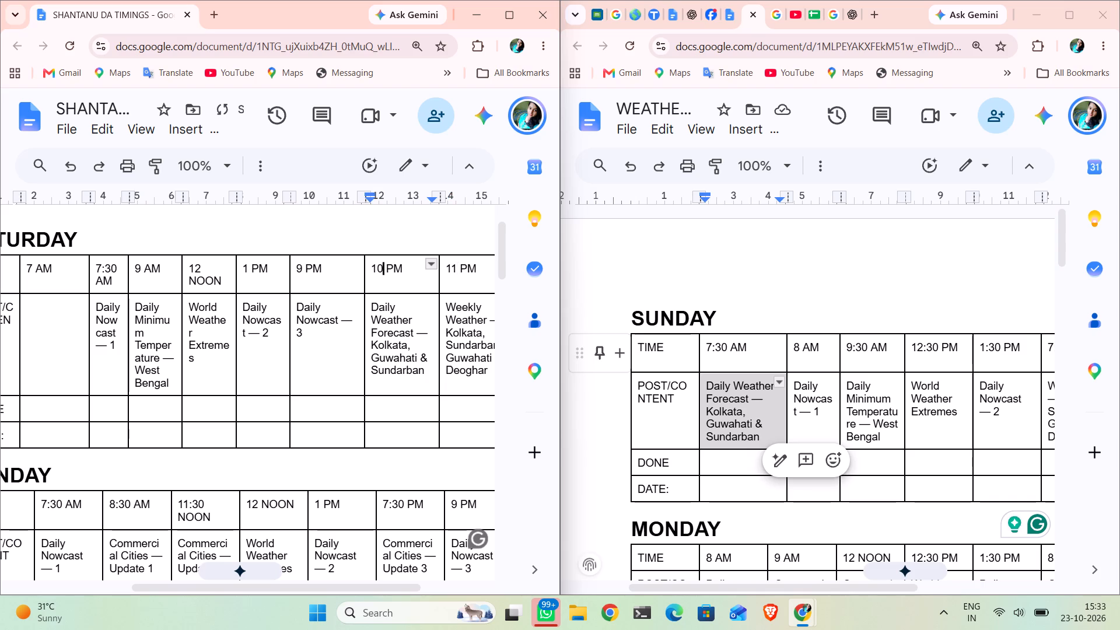
key(Right)
key(Right)
key(Right)
key(Right)
key(Right)
key(Right)
key(BackSpace)
key(0)
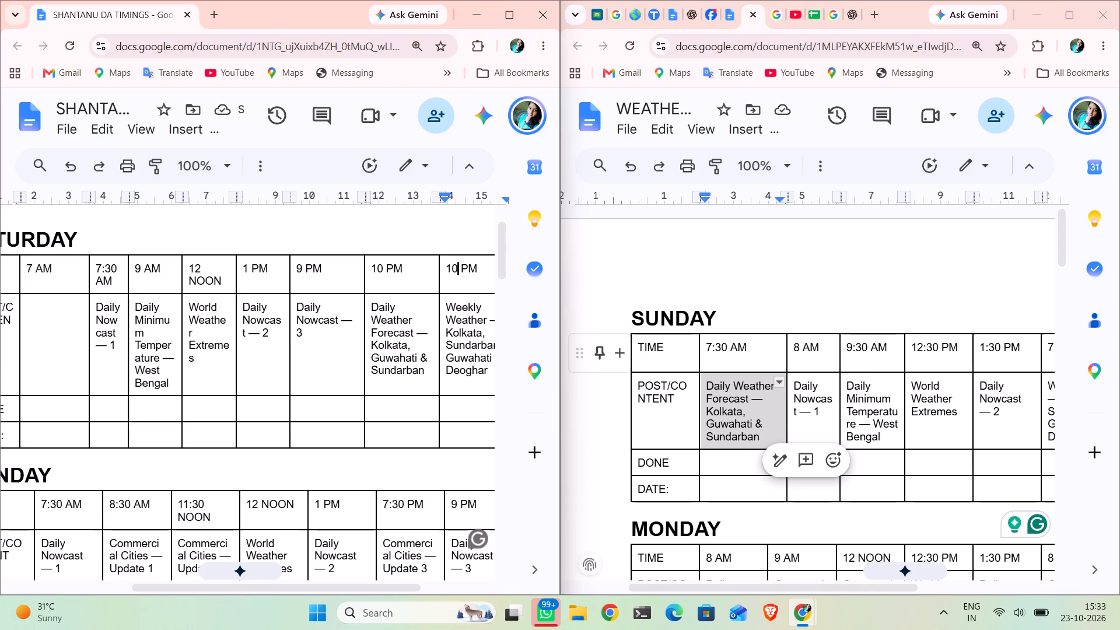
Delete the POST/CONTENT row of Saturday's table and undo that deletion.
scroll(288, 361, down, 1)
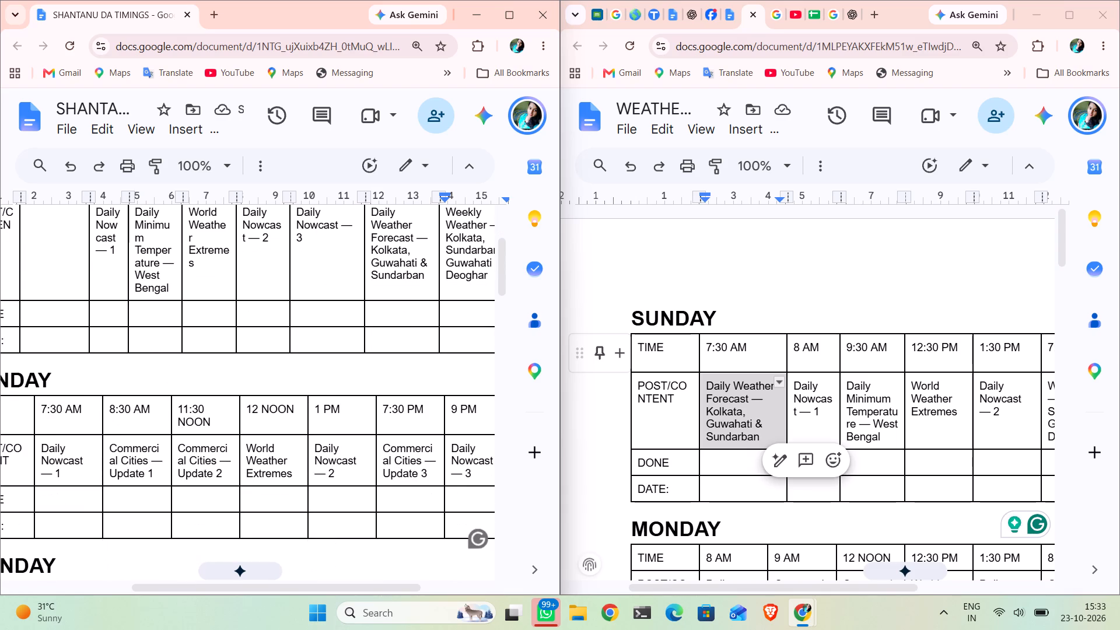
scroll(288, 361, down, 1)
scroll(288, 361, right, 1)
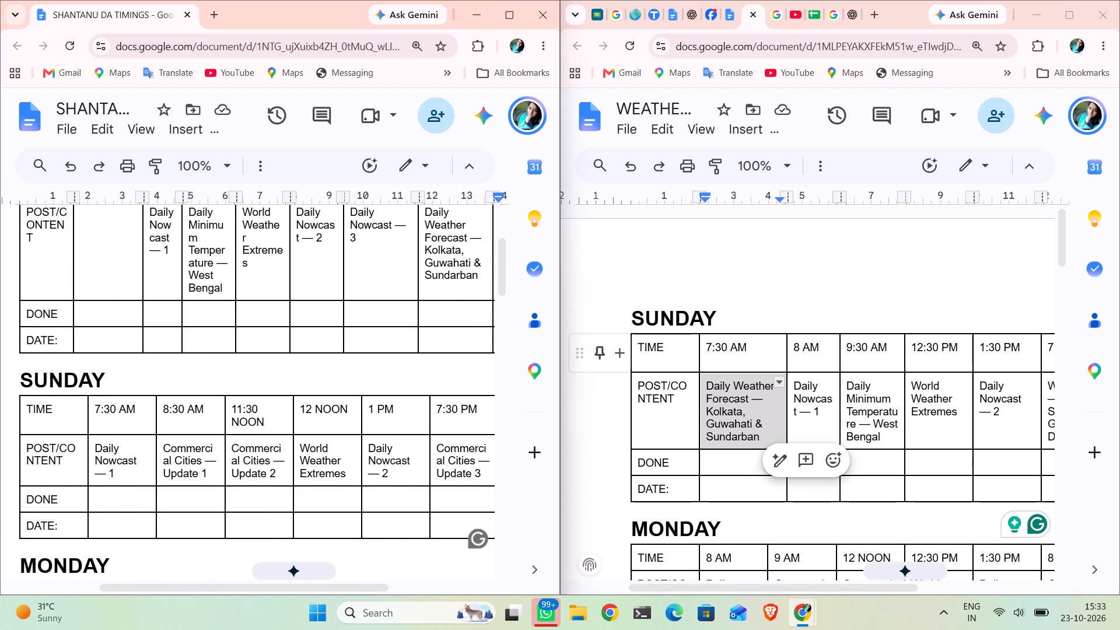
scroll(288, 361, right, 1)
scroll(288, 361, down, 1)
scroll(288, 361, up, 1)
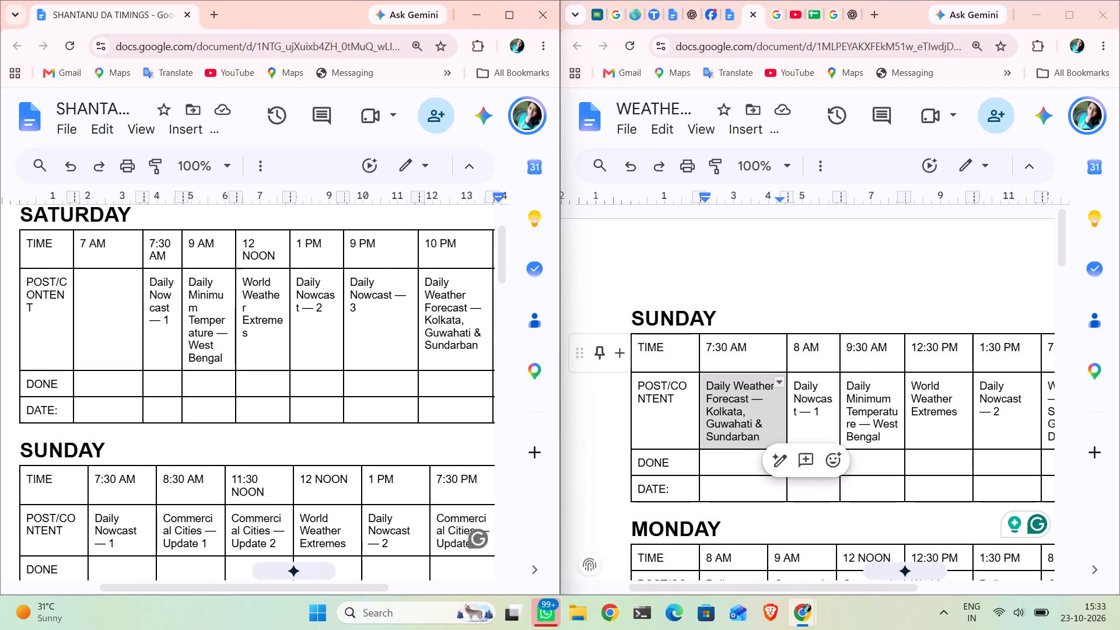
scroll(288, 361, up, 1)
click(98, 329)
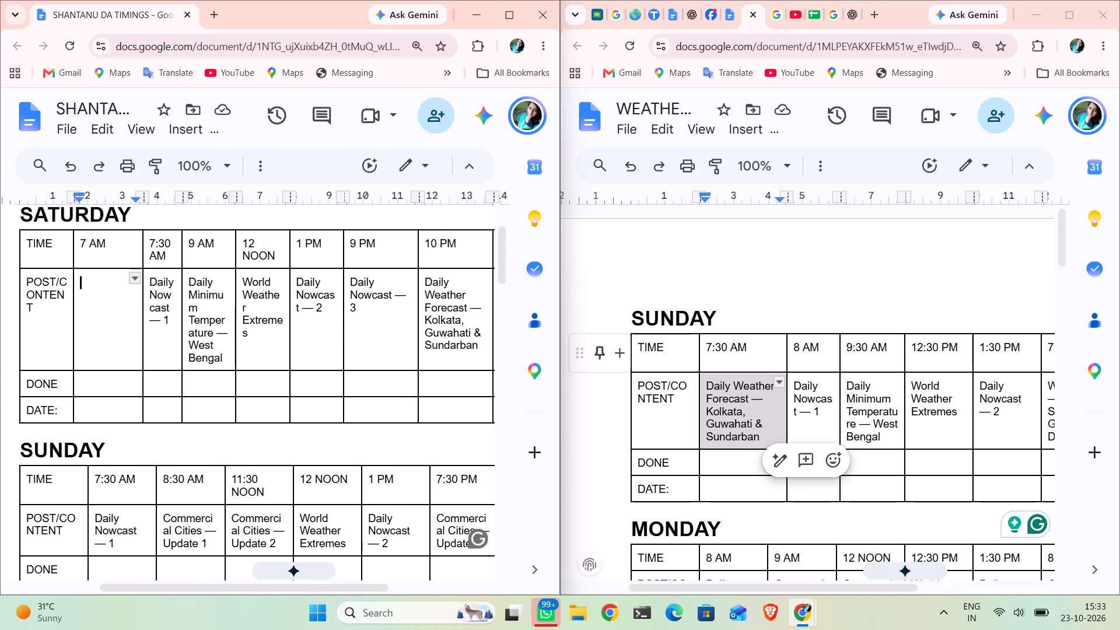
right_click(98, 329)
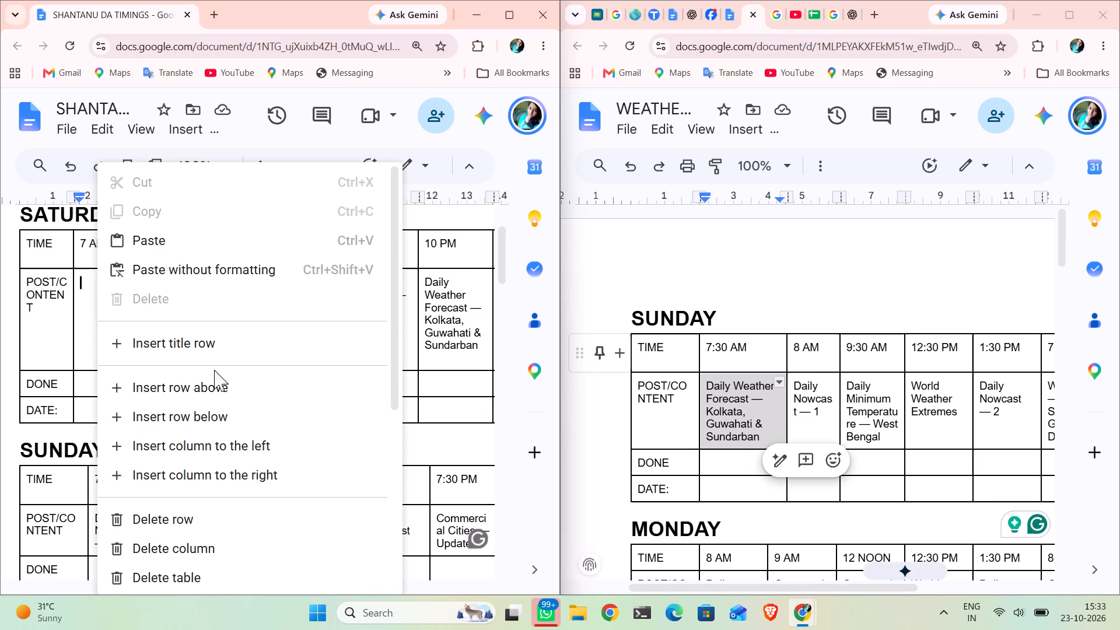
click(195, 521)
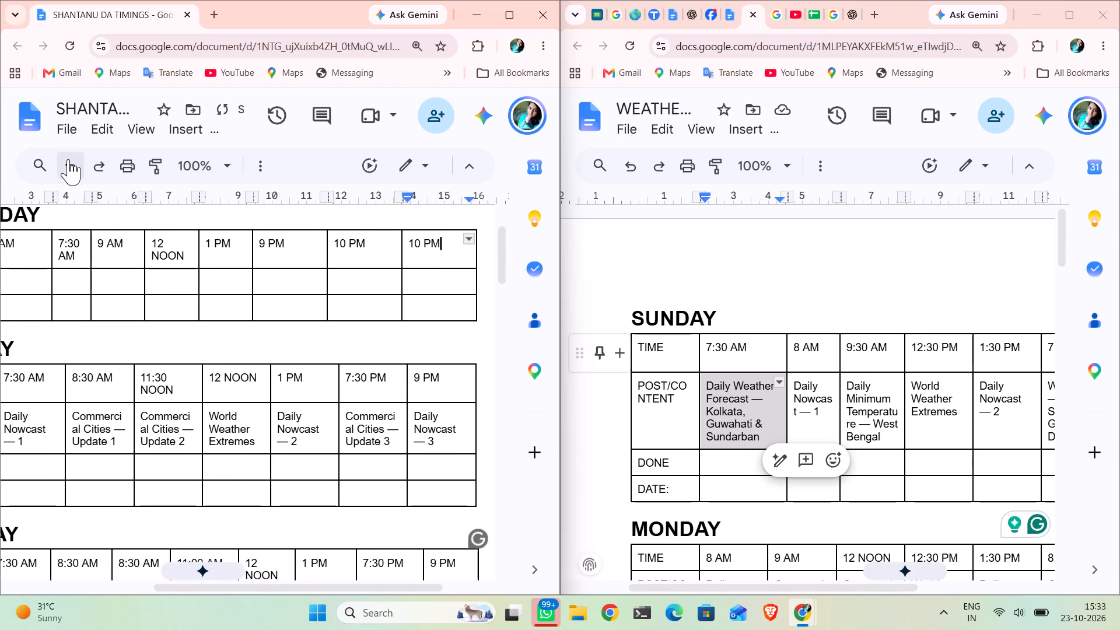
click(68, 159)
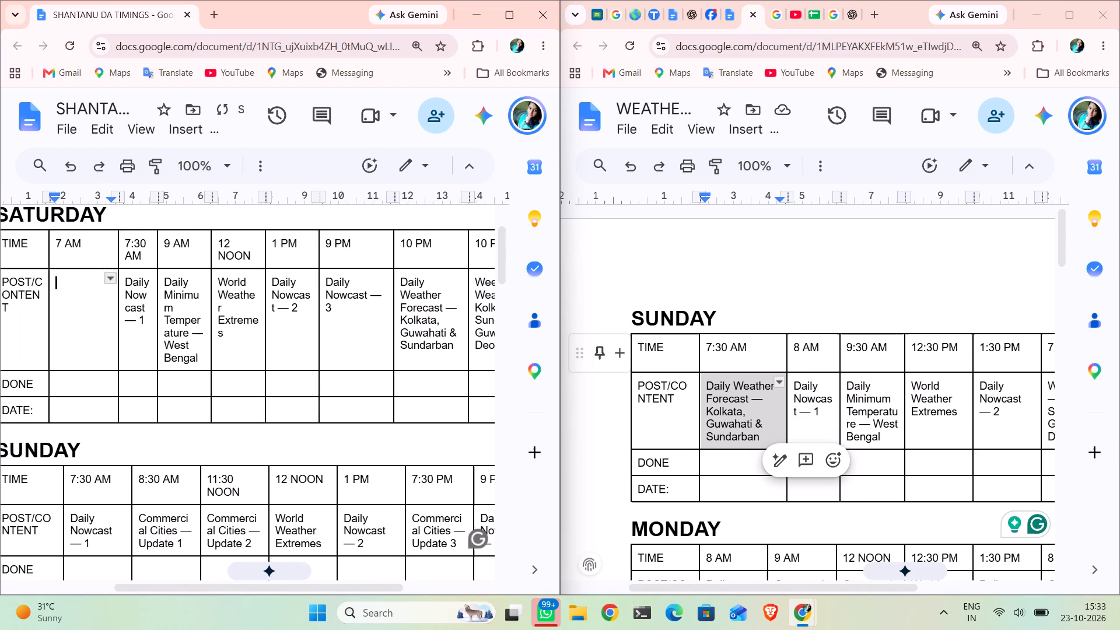
Delete the 7 AM column with the empty content cell from Saturday's table.
right_click(83, 321)
click(158, 555)
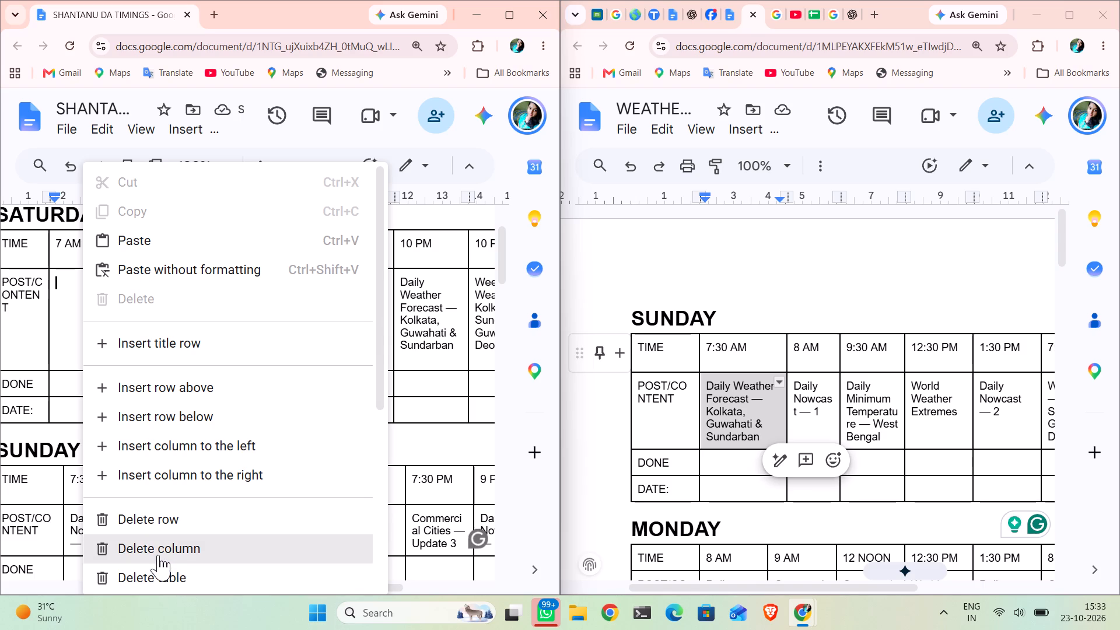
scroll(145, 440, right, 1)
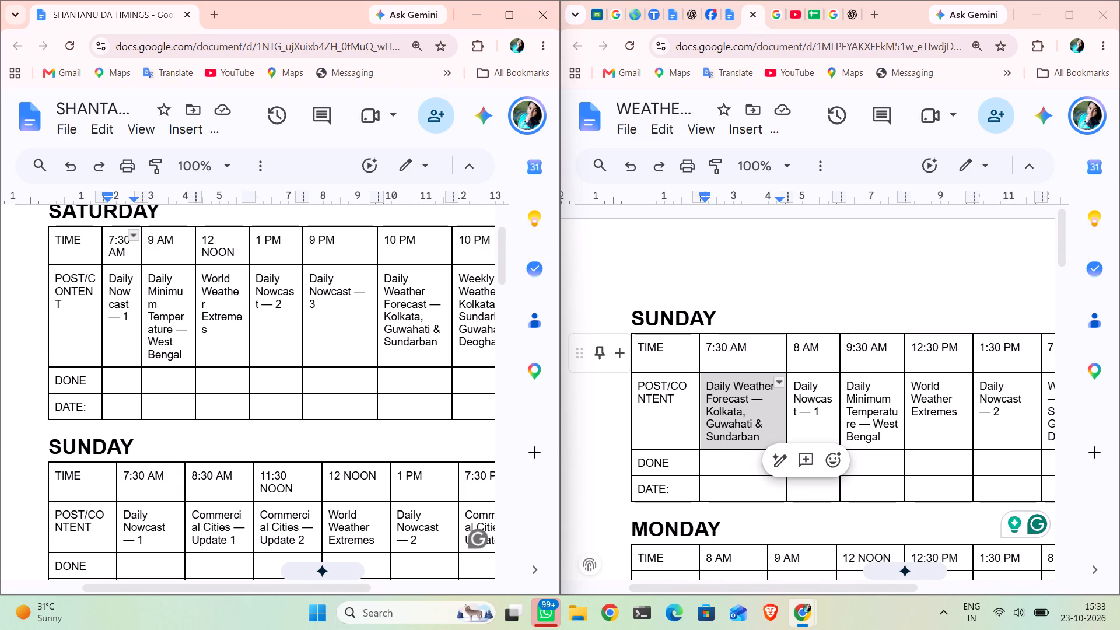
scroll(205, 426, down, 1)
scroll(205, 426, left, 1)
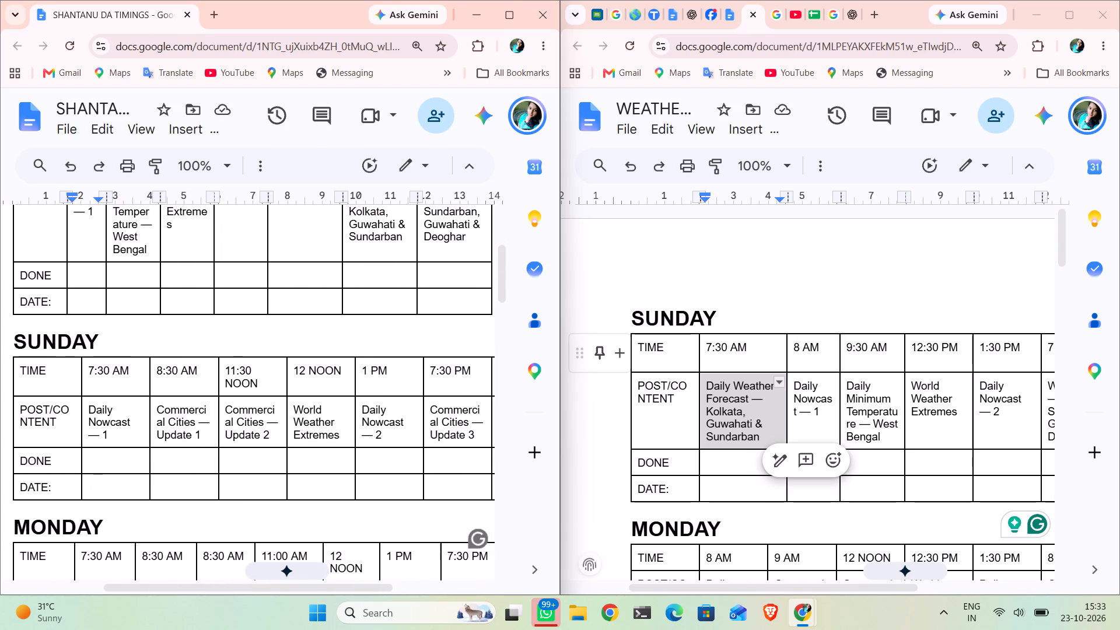
Examine the Saturday and Sunday schedule tables in SHANTANU DA TIMINGS, including their evening slots.
scroll(205, 426, up, 1)
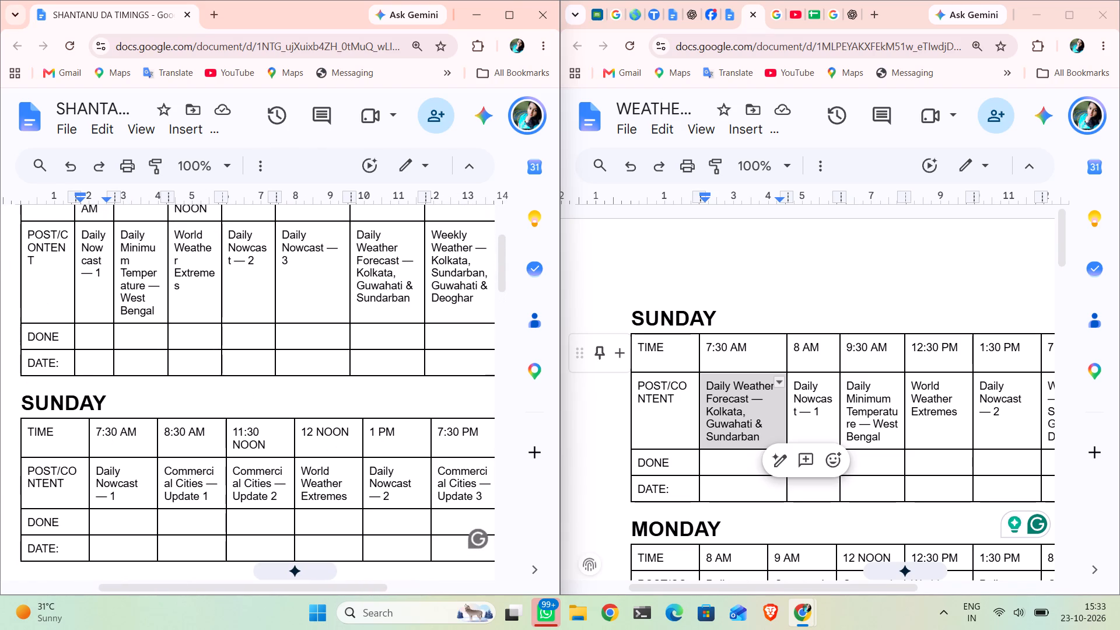
scroll(205, 426, up, 1)
scroll(205, 426, right, 1)
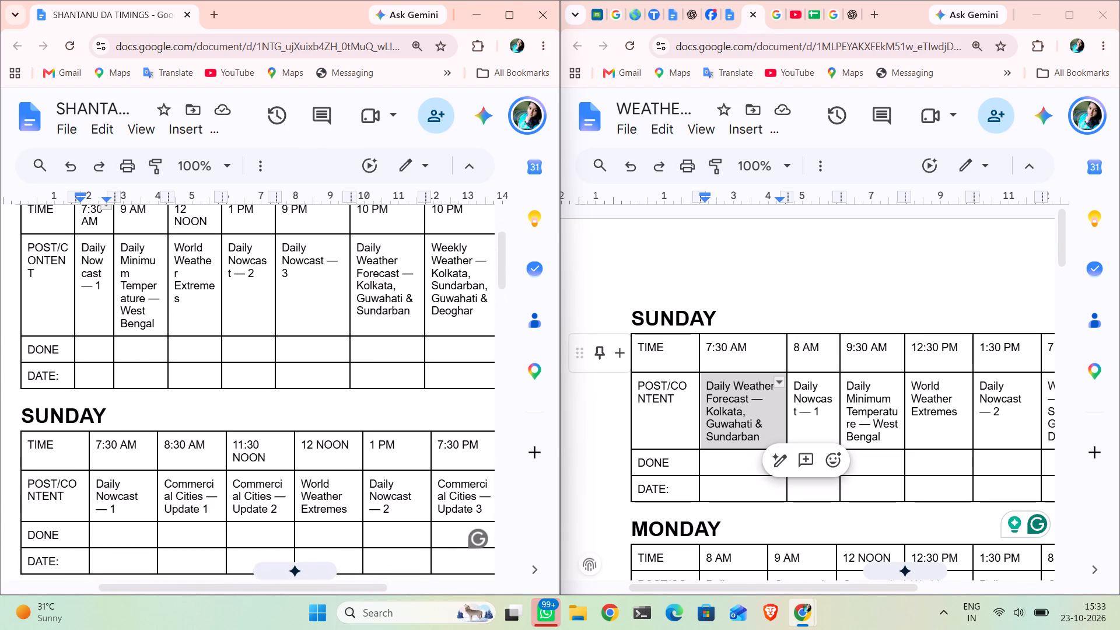
scroll(205, 426, right, 1)
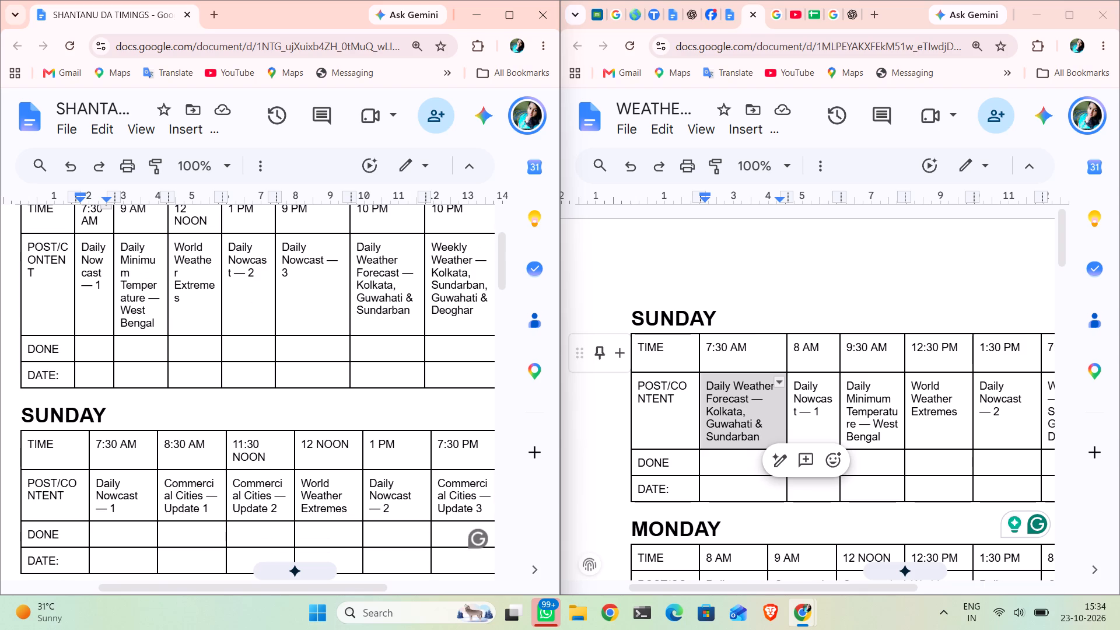
scroll(205, 426, right, 1)
scroll(205, 426, up, 2)
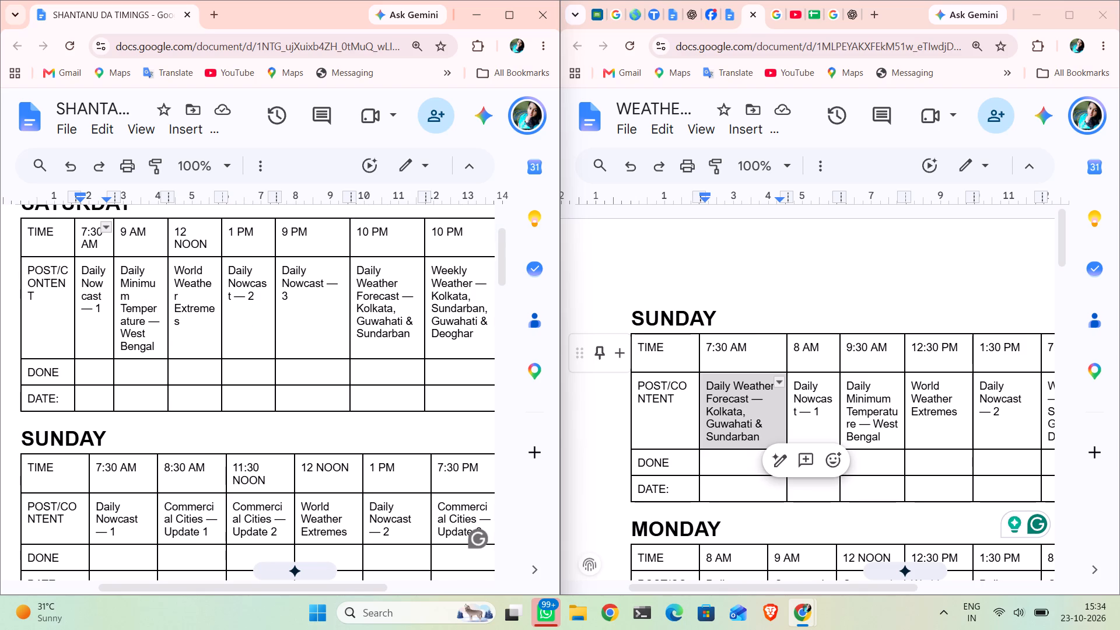
scroll(205, 426, up, 1)
scroll(205, 426, down, 1)
scroll(205, 426, left, 1)
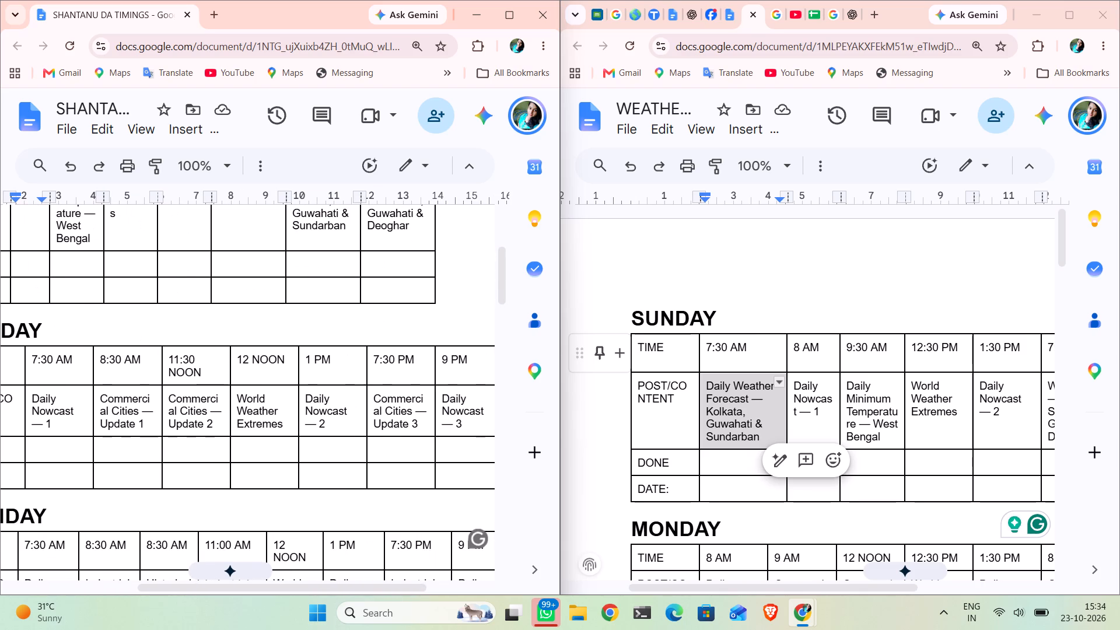
scroll(205, 426, right, 2)
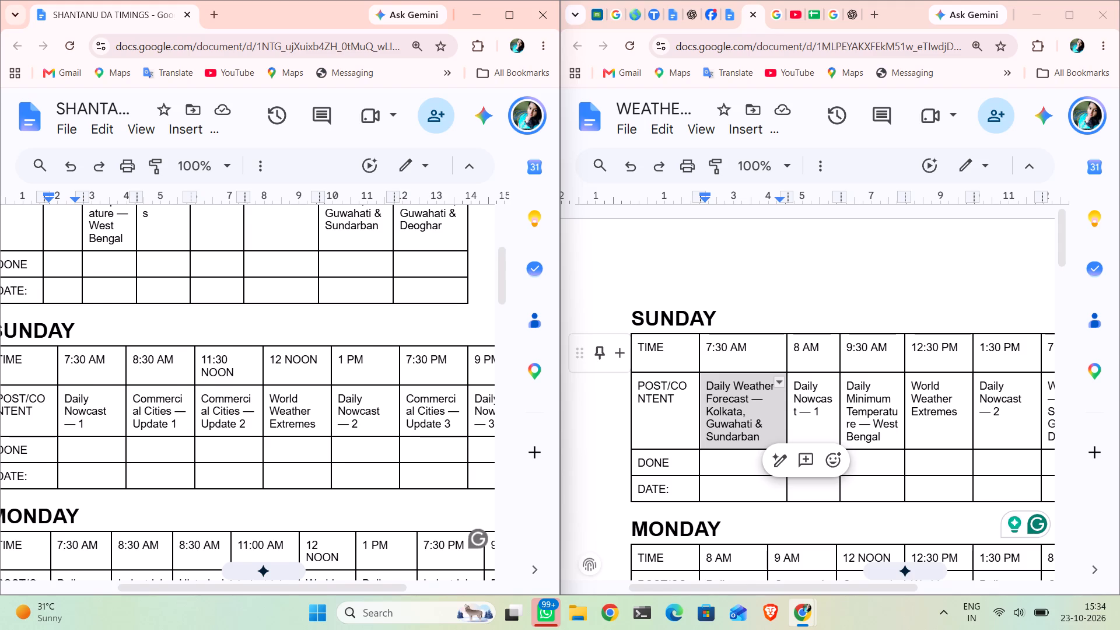
Cut the 8:30 AM Commercial Cities — Update 1 and 11:30 NOON Update 2 entries from Sunday's table in SHANTANU DA TIMINGS.
scroll(205, 426, up, 1)
scroll(205, 426, left, 1)
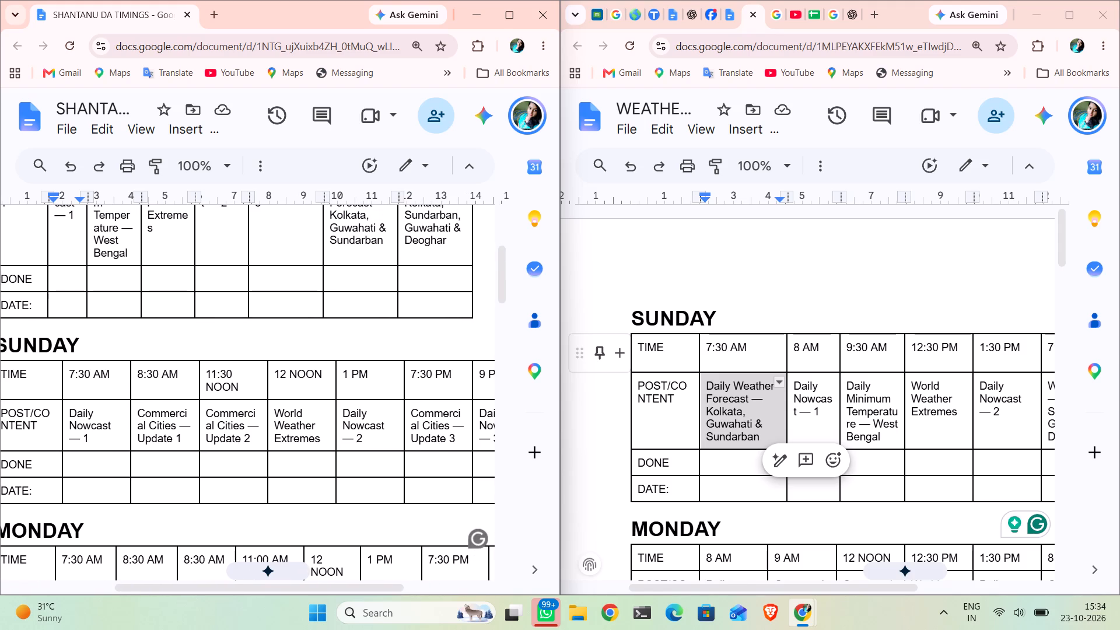
scroll(205, 426, left, 1)
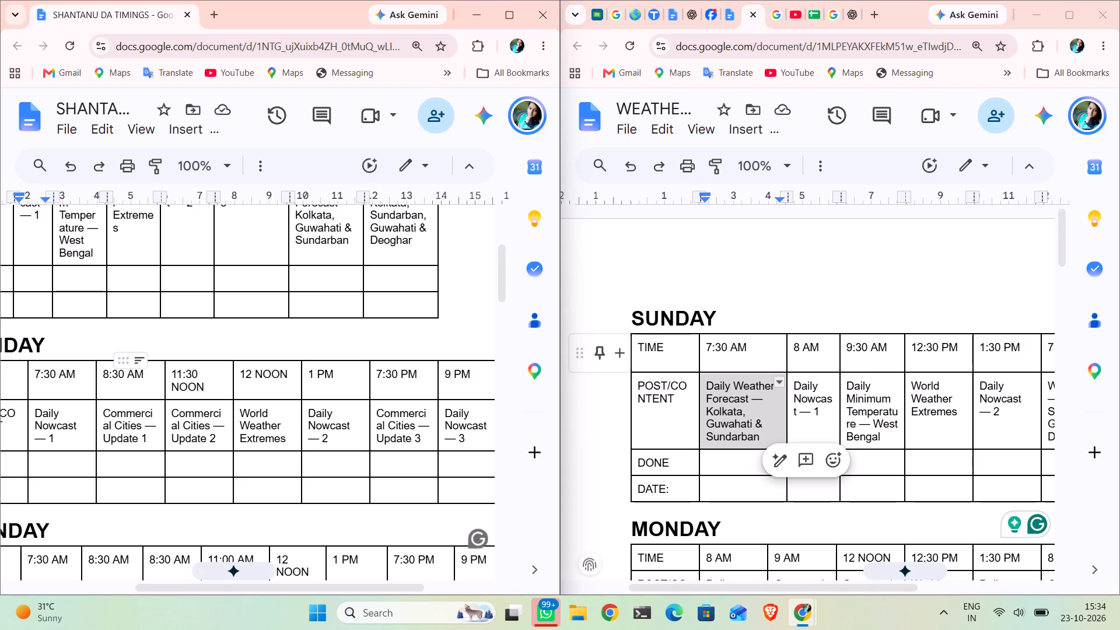
drag(104, 377, 210, 434)
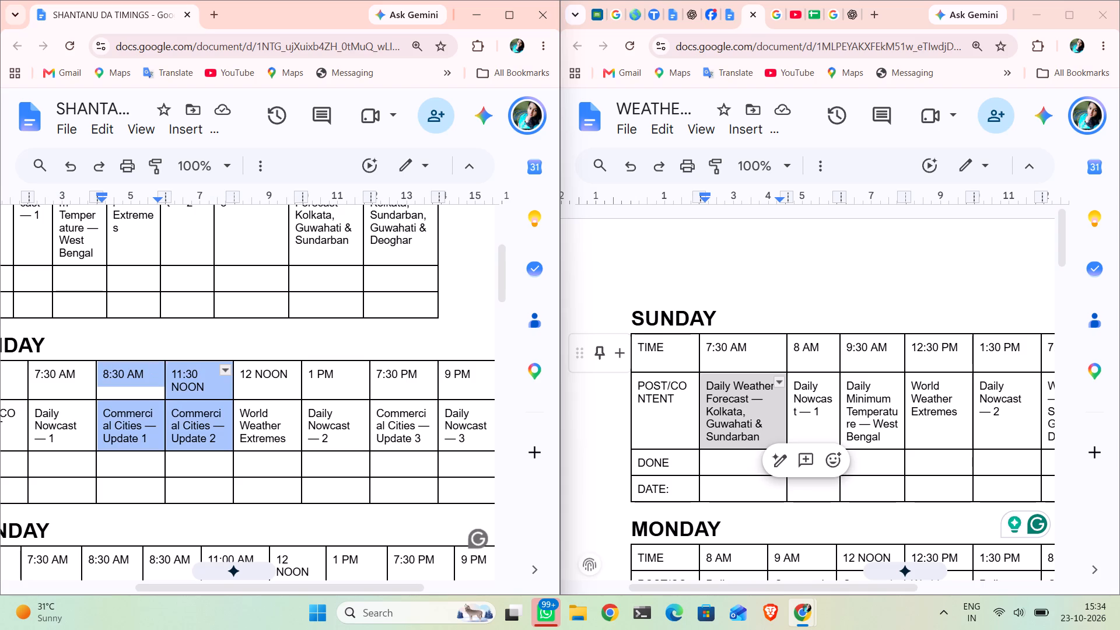
drag(210, 434, 216, 434)
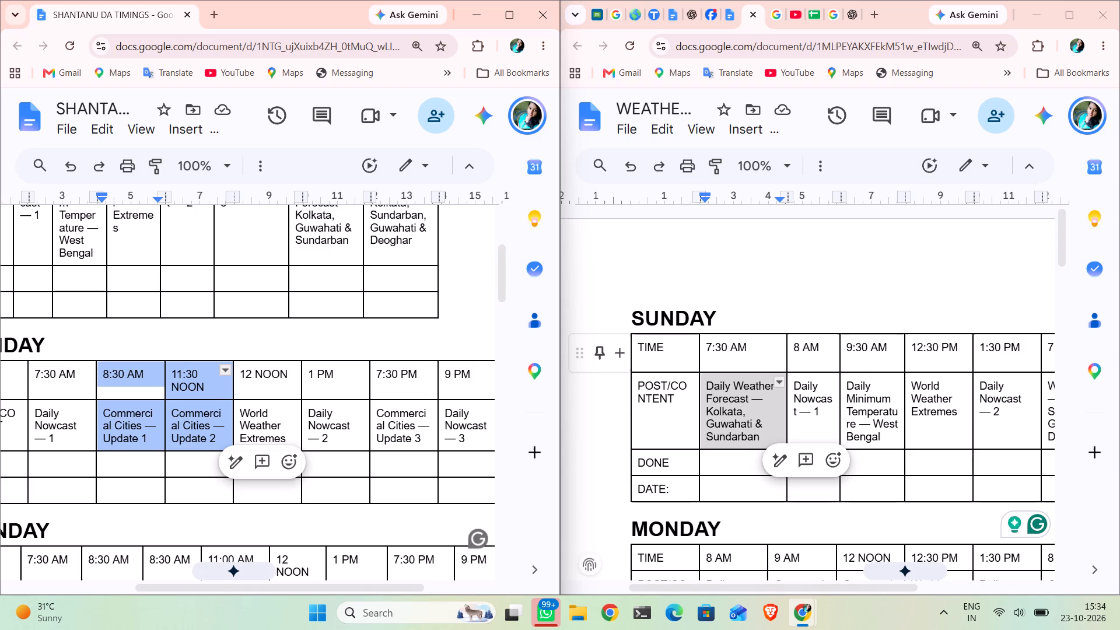
key(ctrl+x)
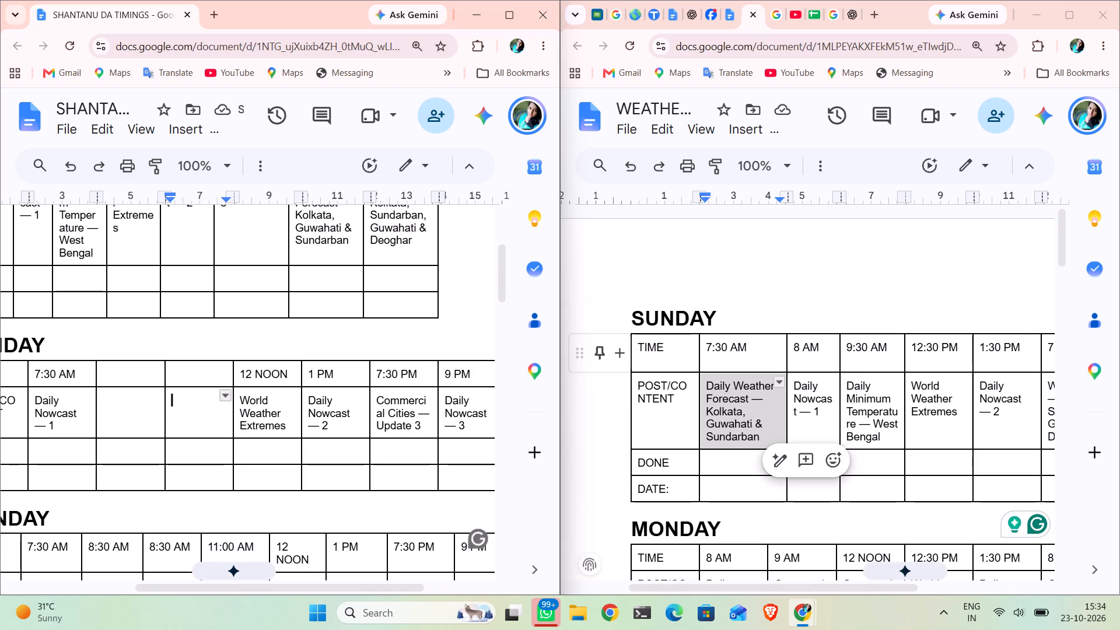
Delete the two emptied columns between 7:30 AM and 12 NOON from Sunday's table.
drag(134, 380, 169, 400)
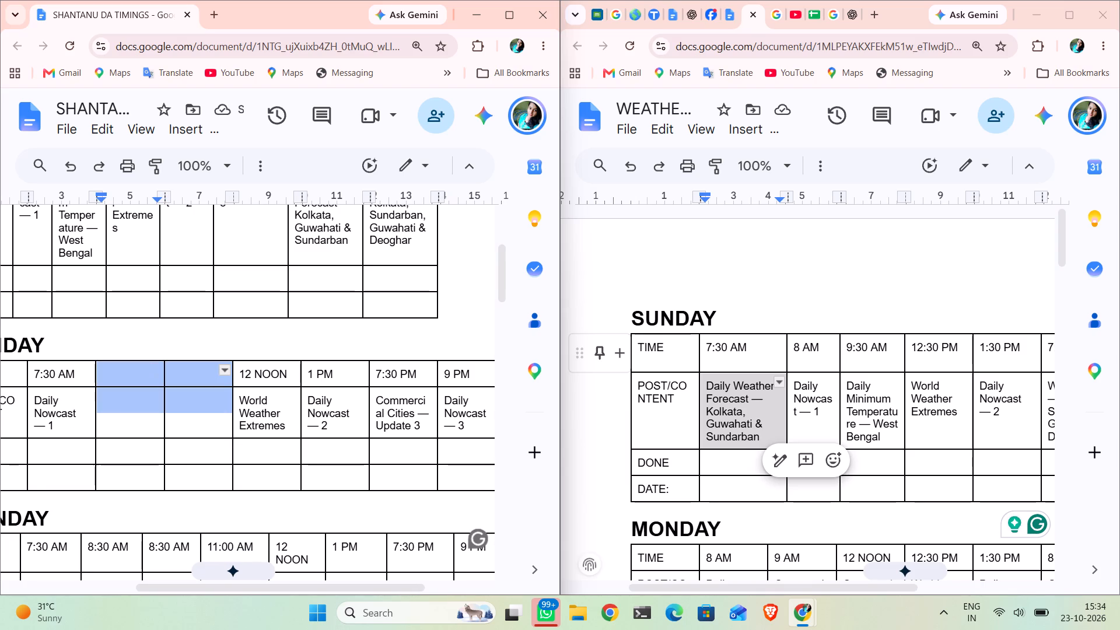
drag(169, 400, 173, 402)
right_click(173, 402)
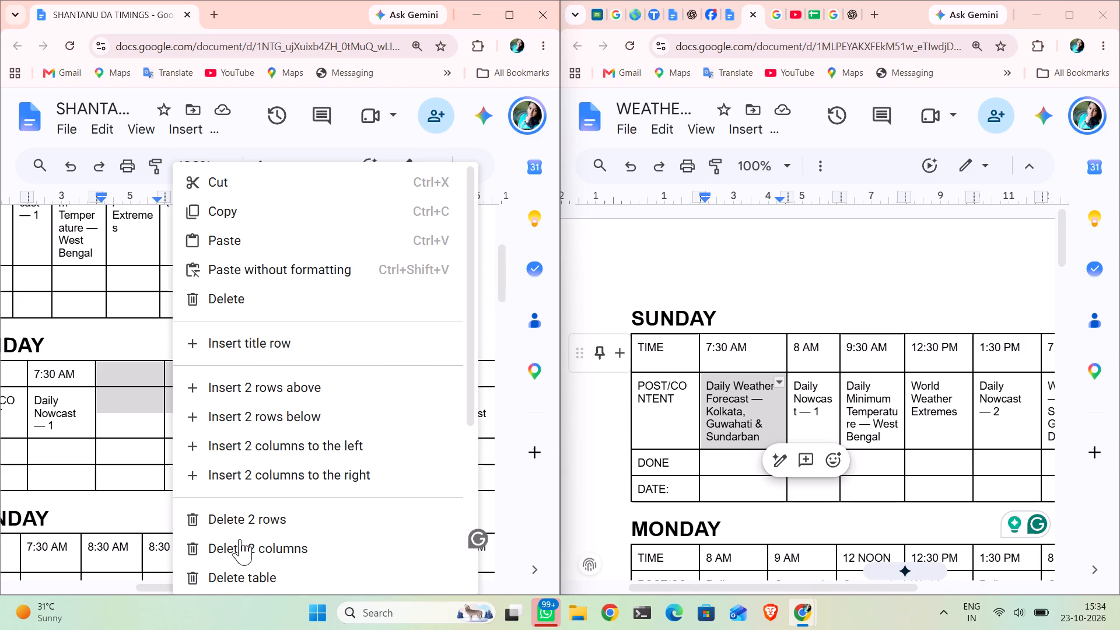
click(242, 548)
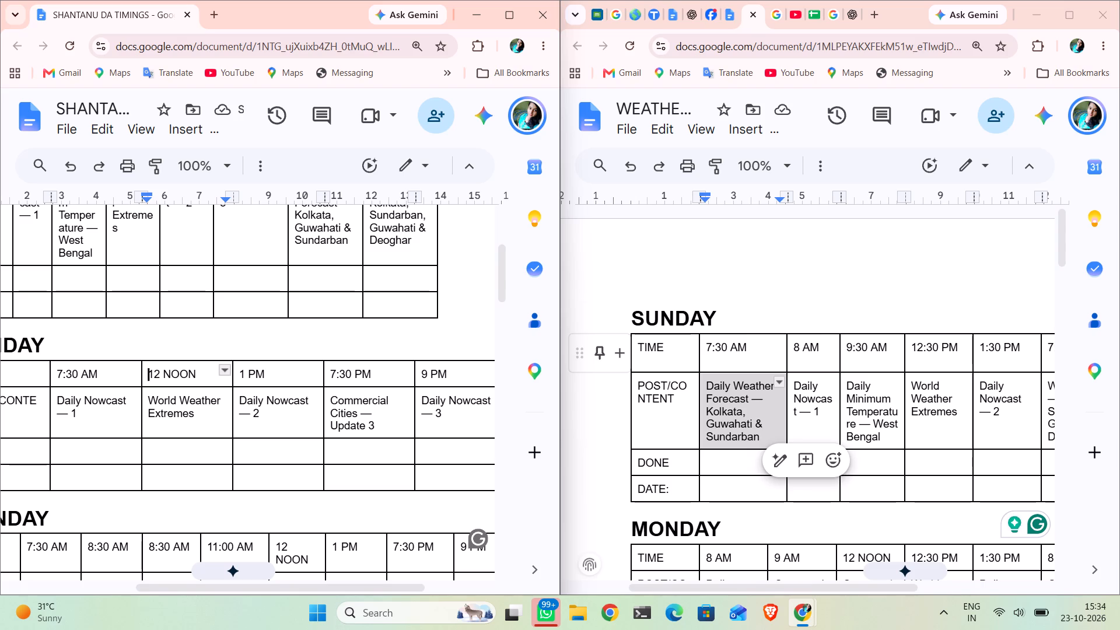
Insert two blank columns between the 1 PM and 7:30 PM columns of Sunday's table.
scroll(251, 426, left, 2)
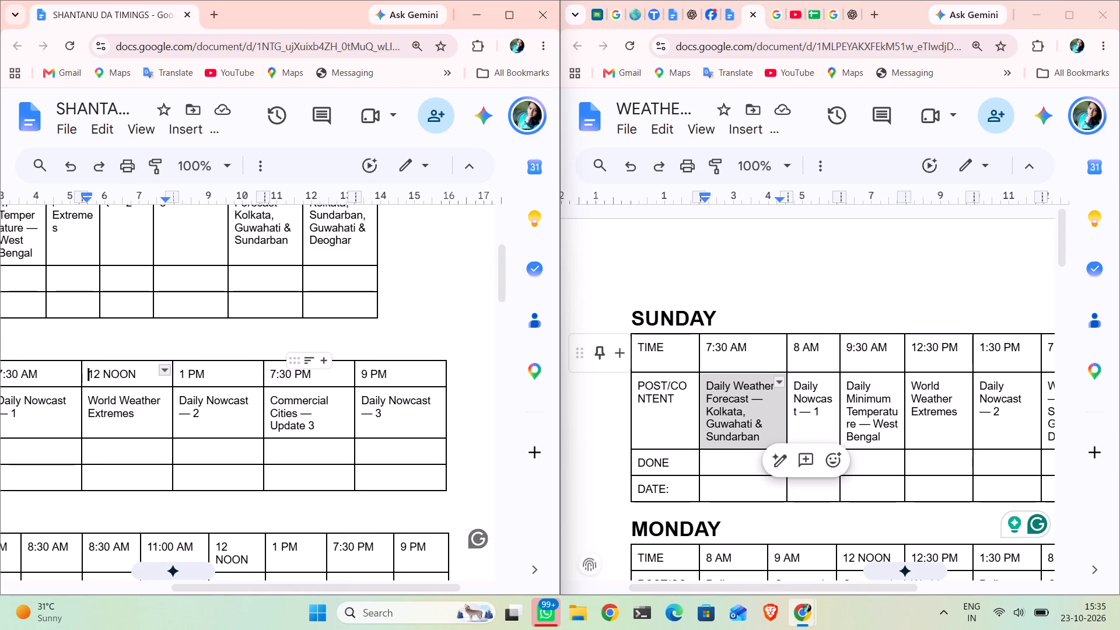
click(269, 374)
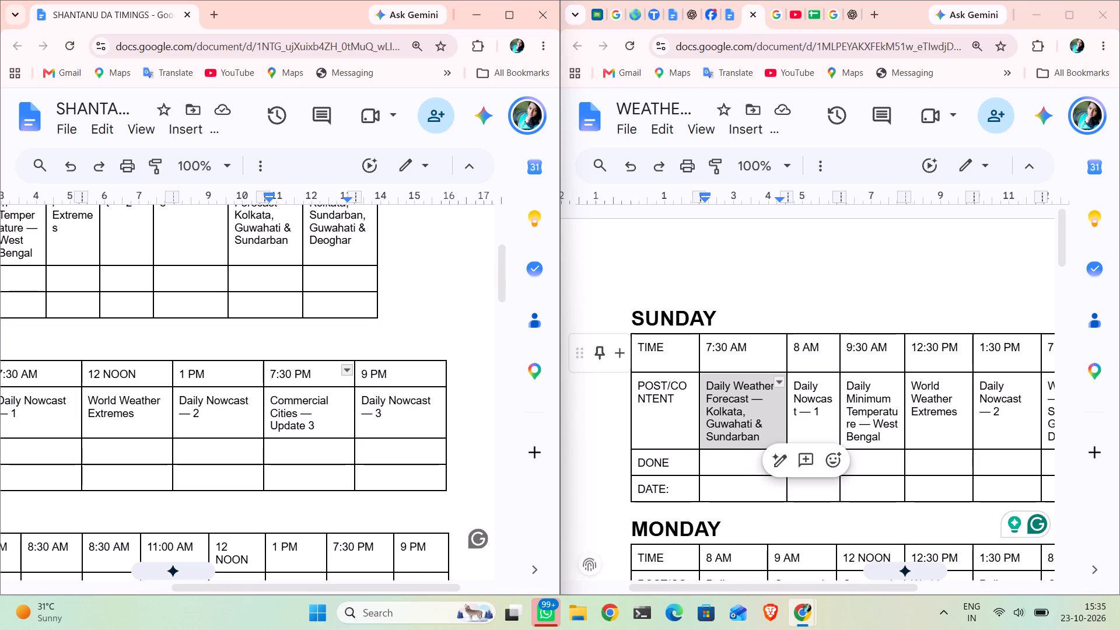
click(352, 377)
right_click(352, 377)
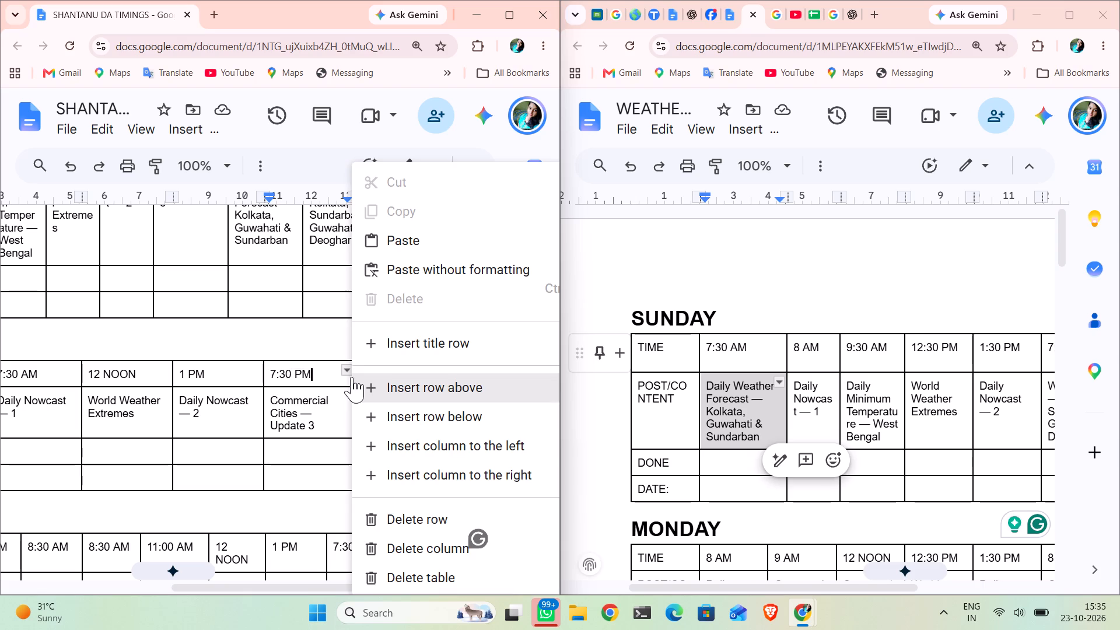
click(393, 442)
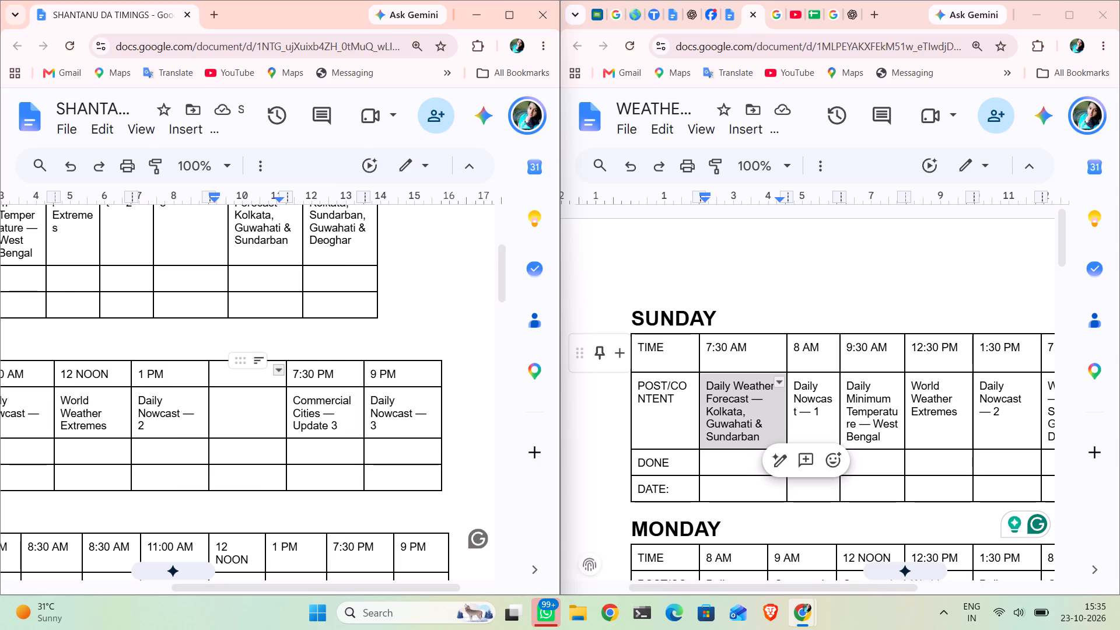
right_click(224, 380)
click(296, 450)
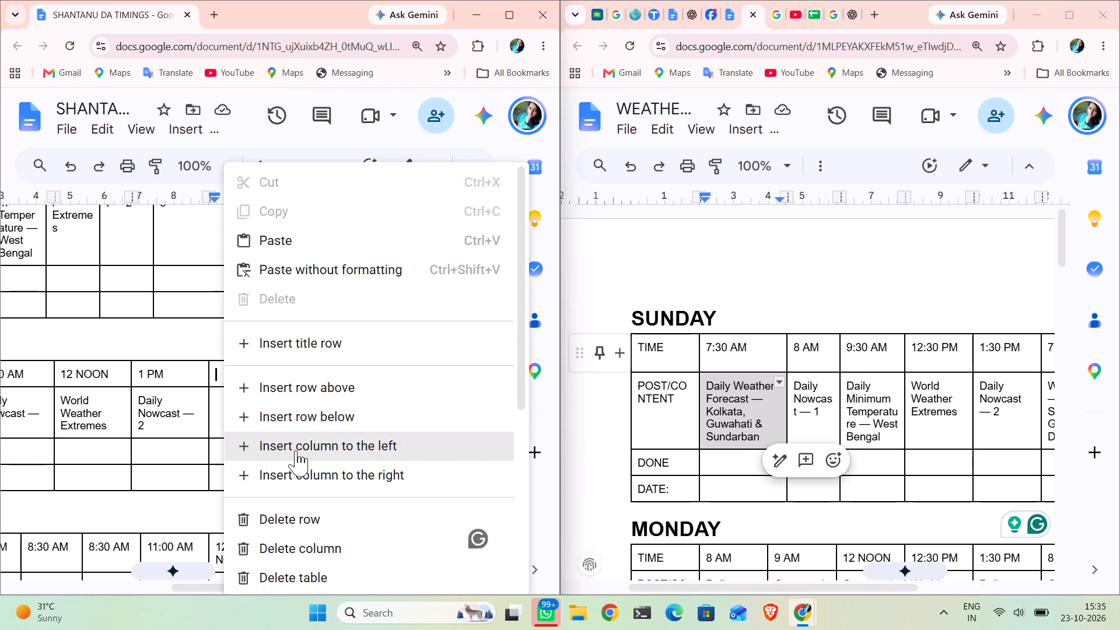
Paste the cut Commercial Cities Update 1 and Update 2 entries with their times into Sunday's two blank columns after 1 PM.
click(188, 379)
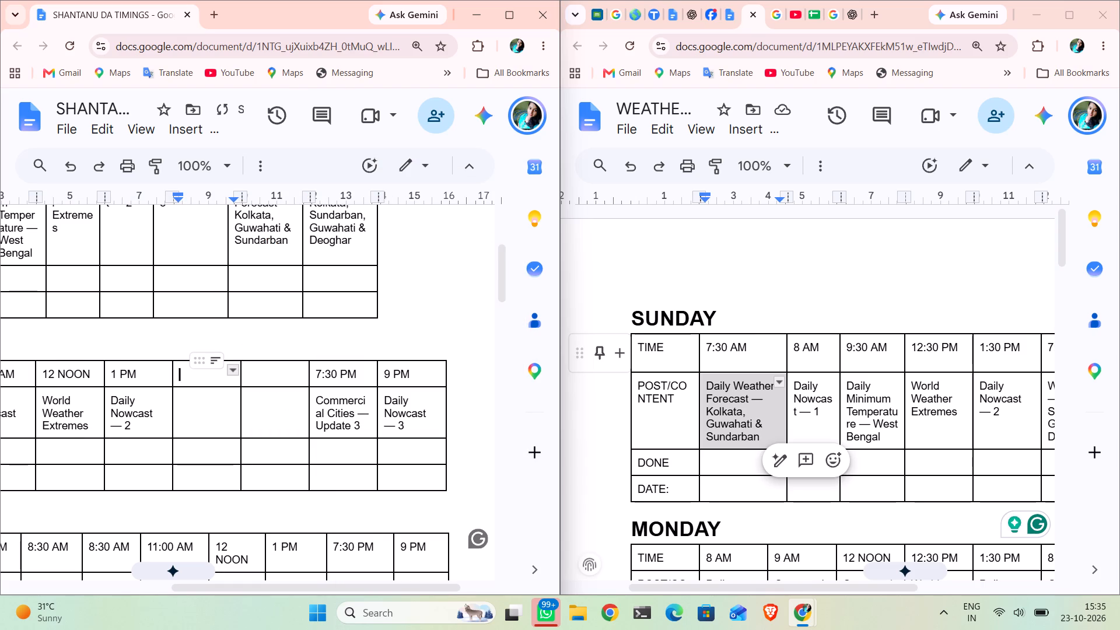
key(ctrl+v)
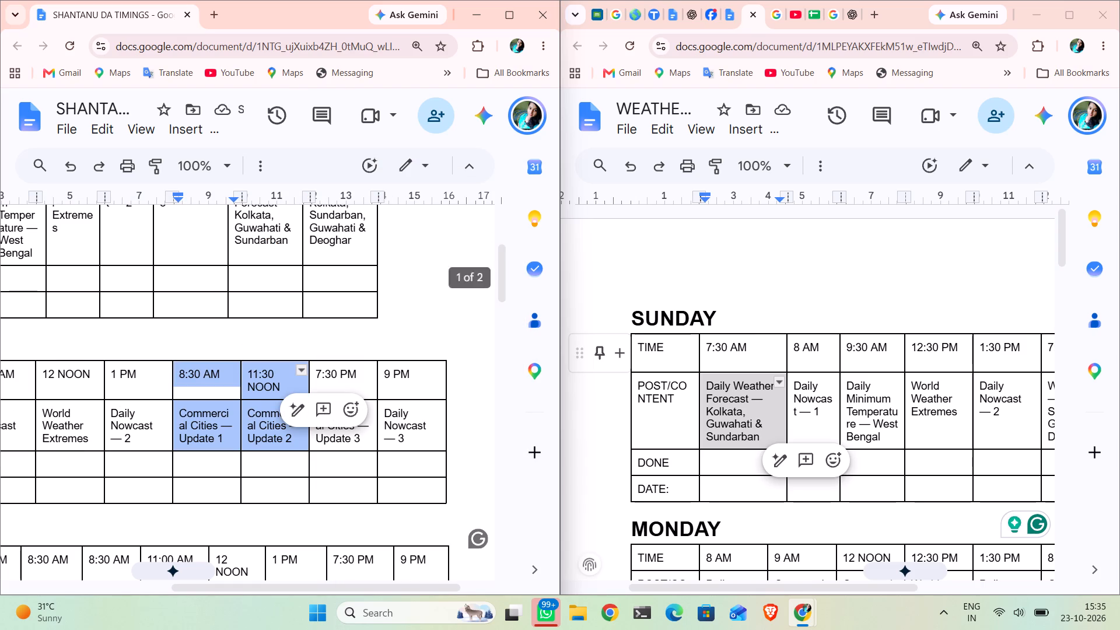
Move Sunday's 9 PM Daily Nowcast — 3 entry into the DONE and DATE cells under Commercial Cities — Update 2.
drag(417, 442, 383, 377)
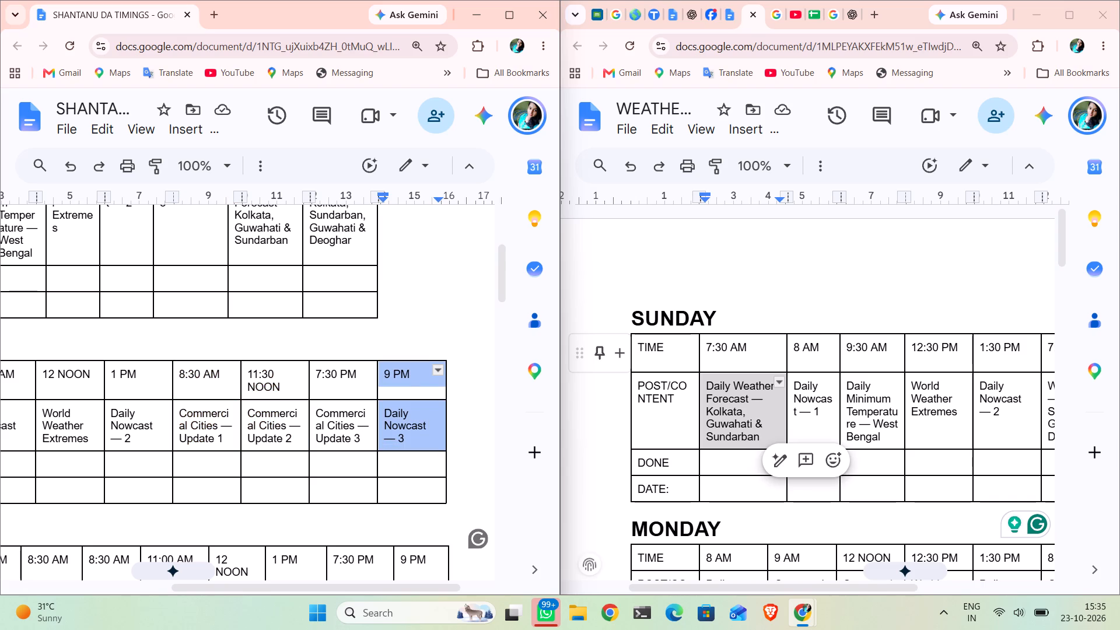
drag(383, 377, 383, 377)
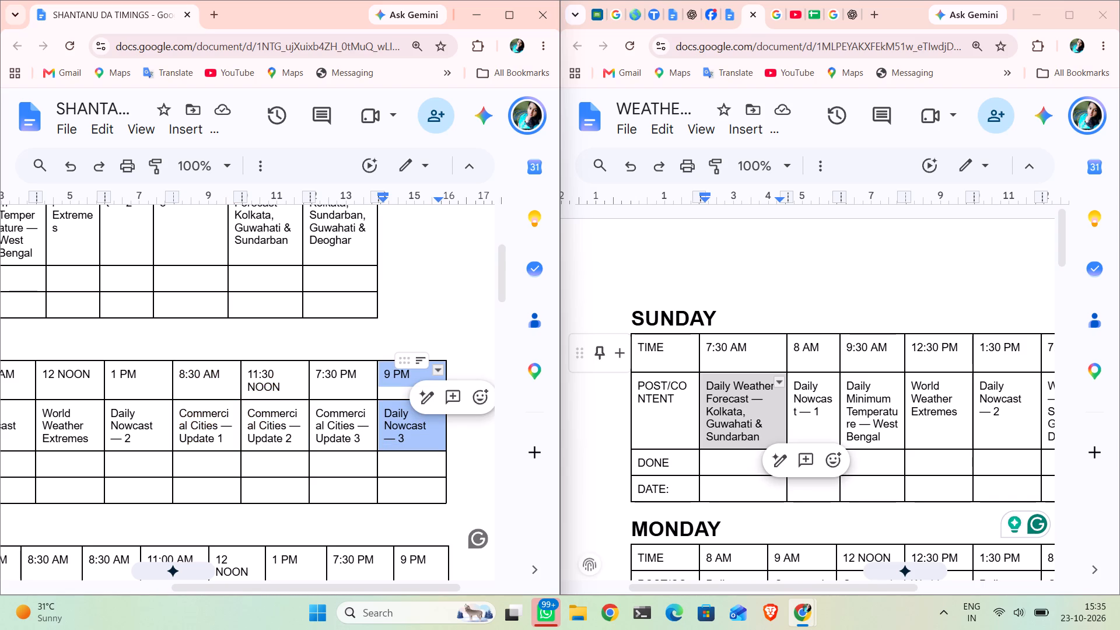
key(ctrl+x)
click(274, 464)
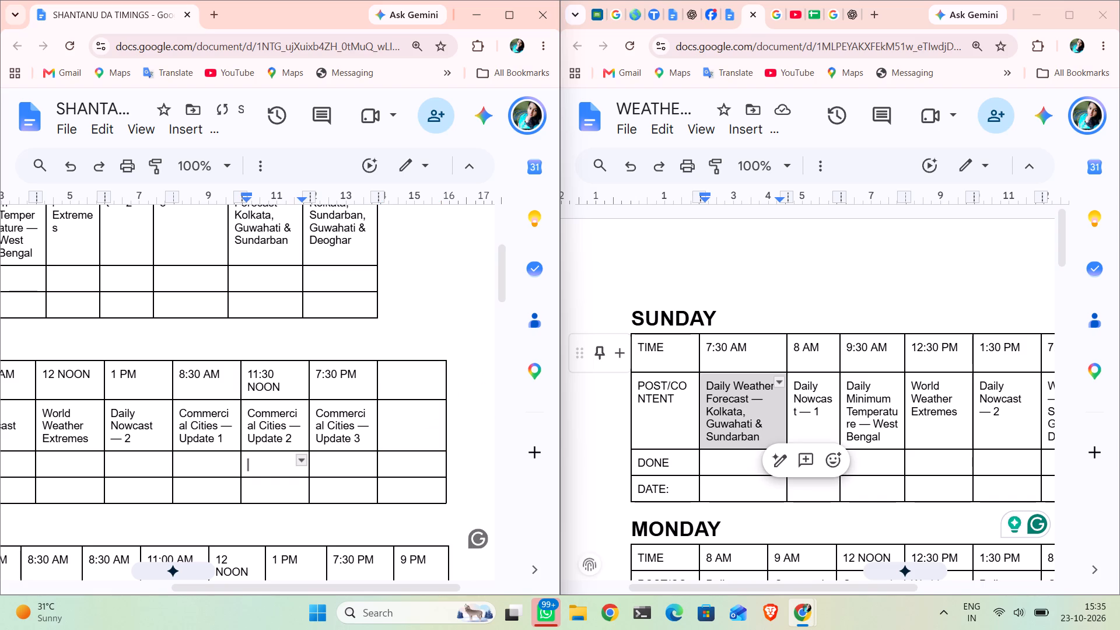
key(ctrl+v)
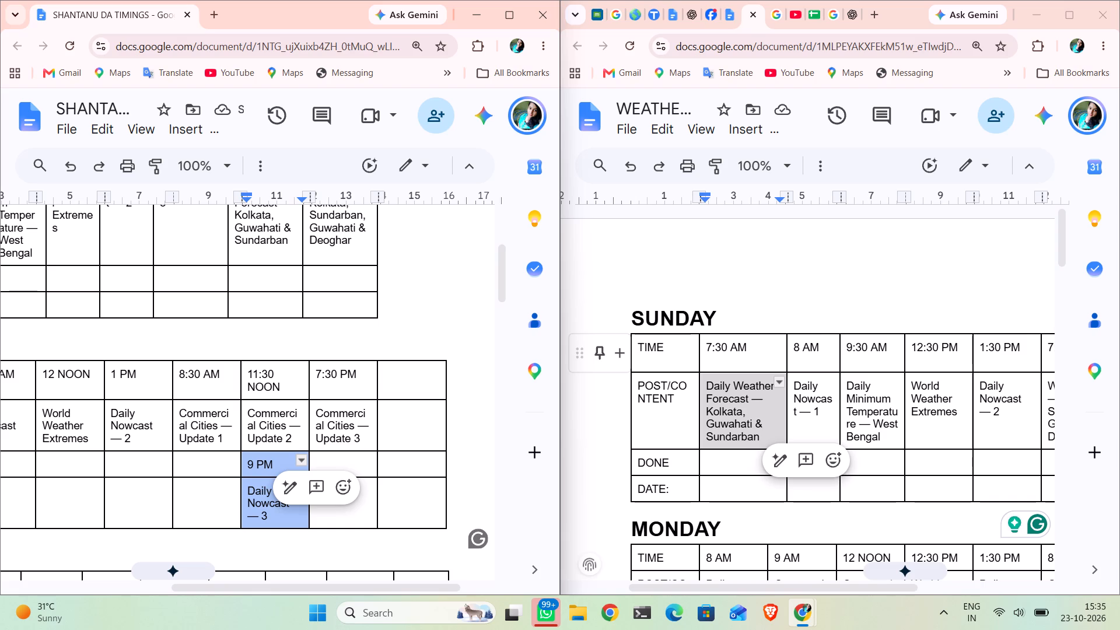
Move Sunday's three Commercial Cities entries with their times one column over, into the last three columns of the table.
drag(363, 438, 177, 372)
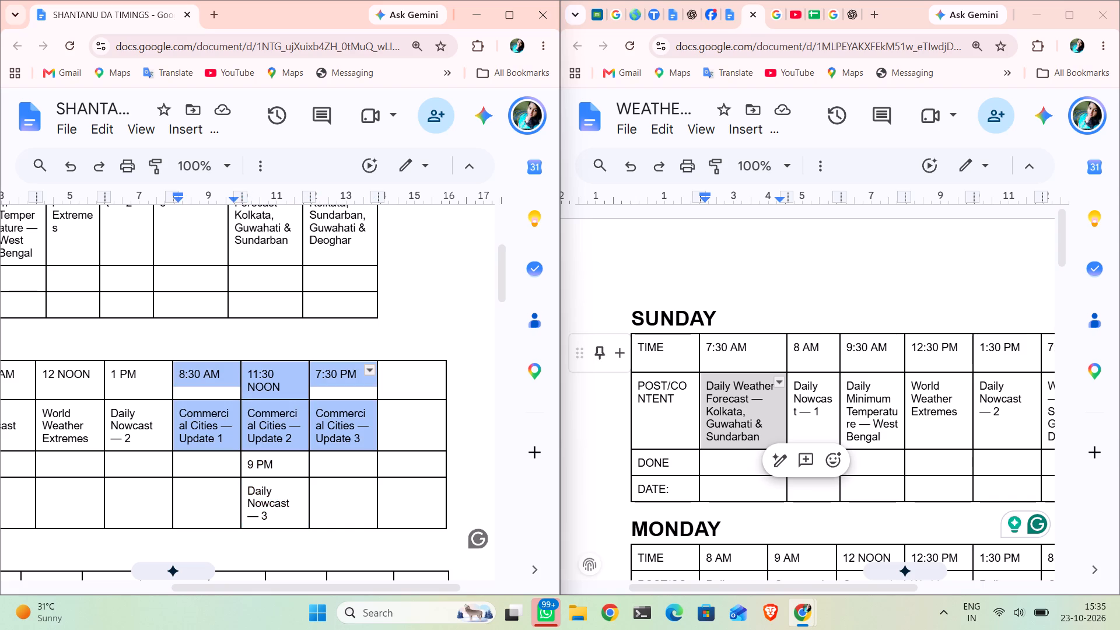
drag(177, 372, 184, 370)
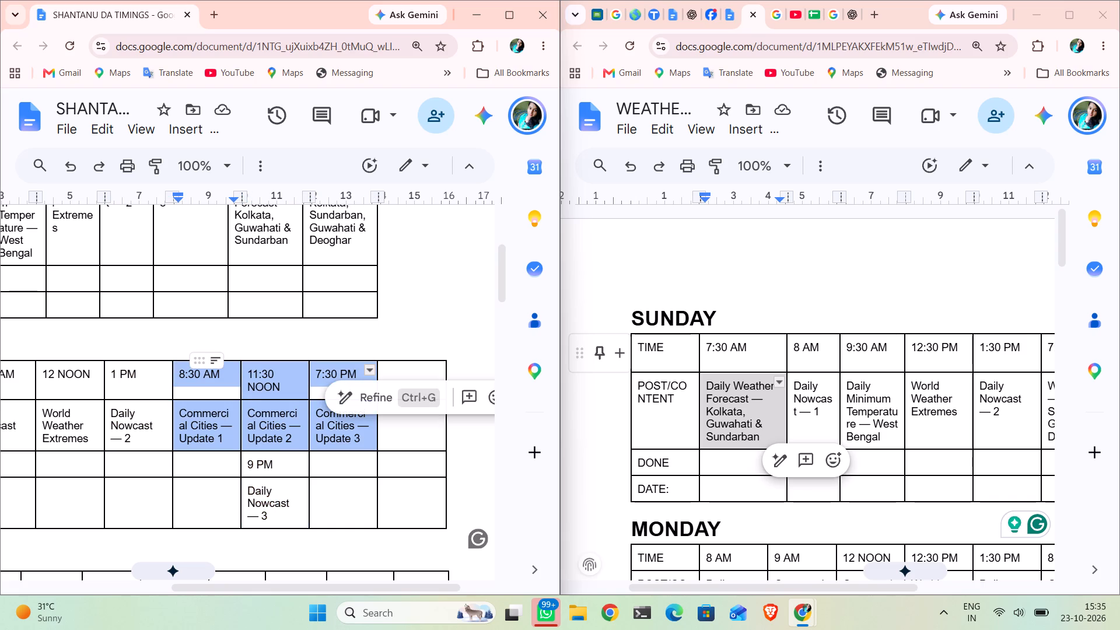
key(ctrl+x)
click(270, 371)
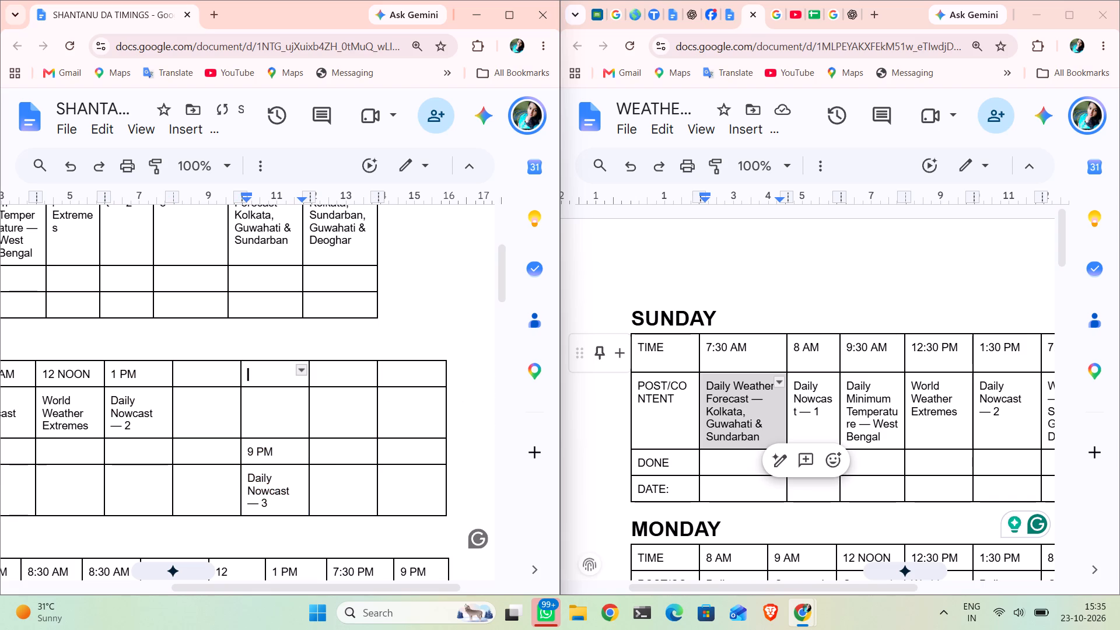
key(ctrl+v)
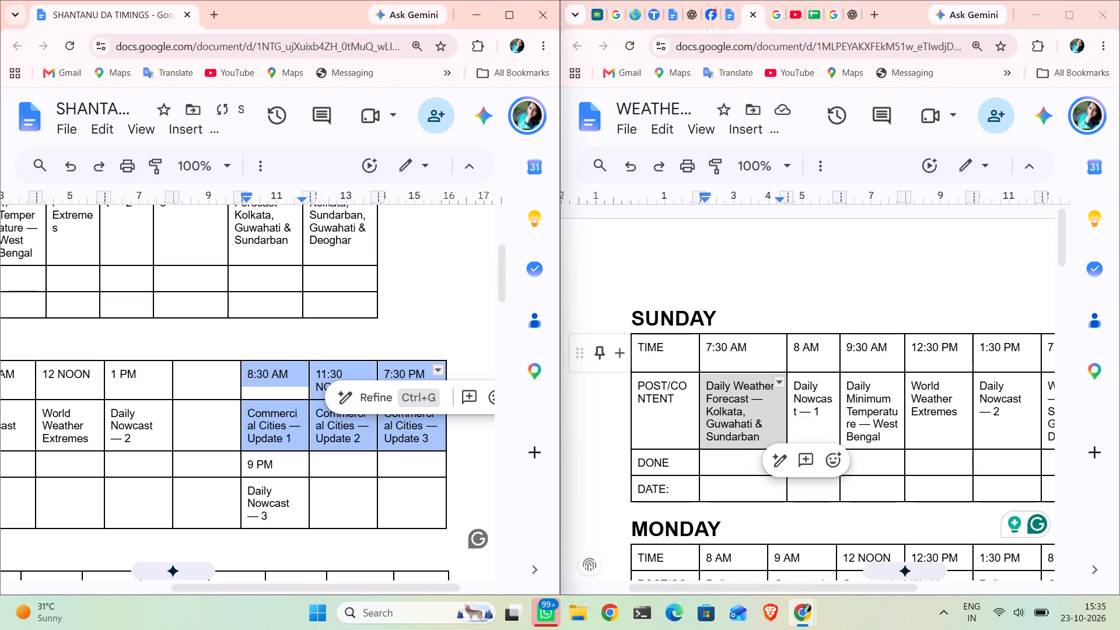
Move the 9 PM Daily Nowcast — 3 entry from the DONE and DATE cells into Sunday's empty column after 1 PM.
drag(279, 516, 247, 468)
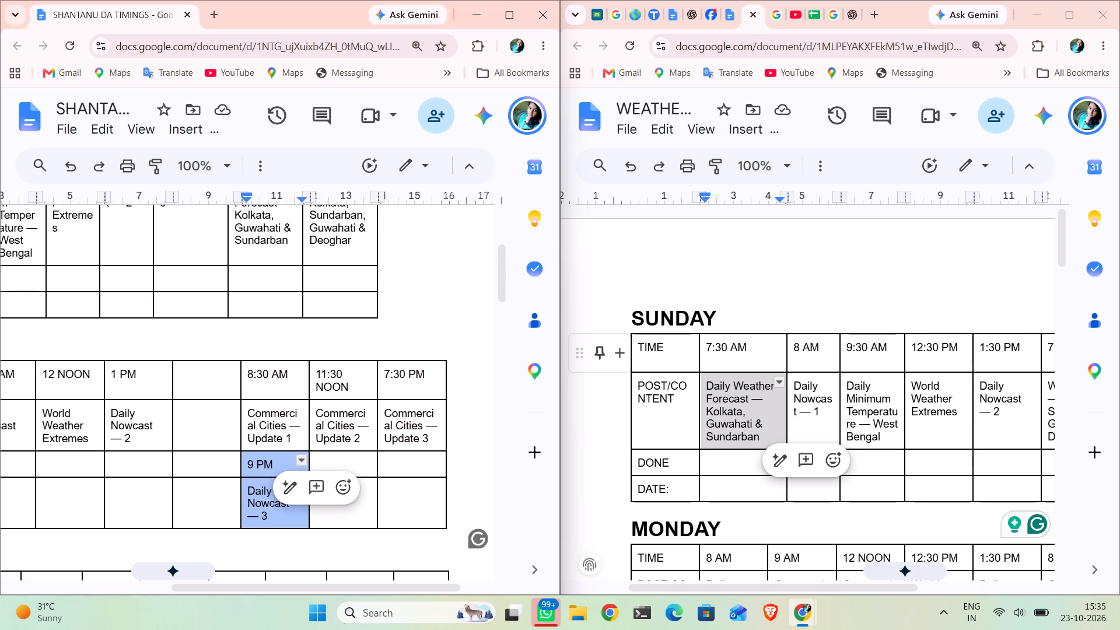
key(ctrl+x)
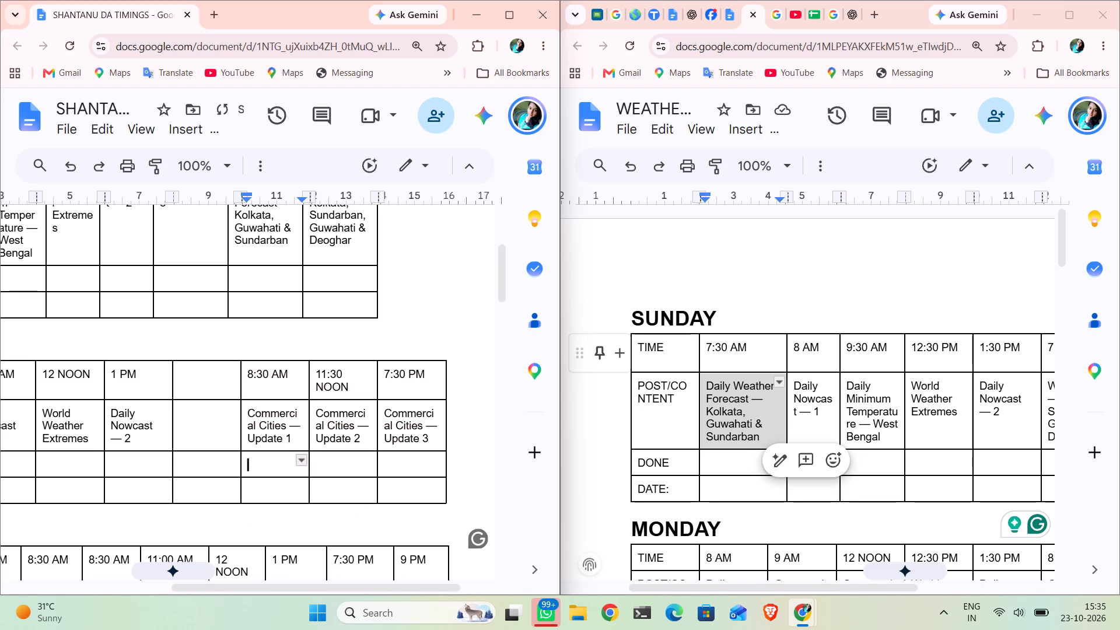
click(206, 383)
key(ctrl+v)
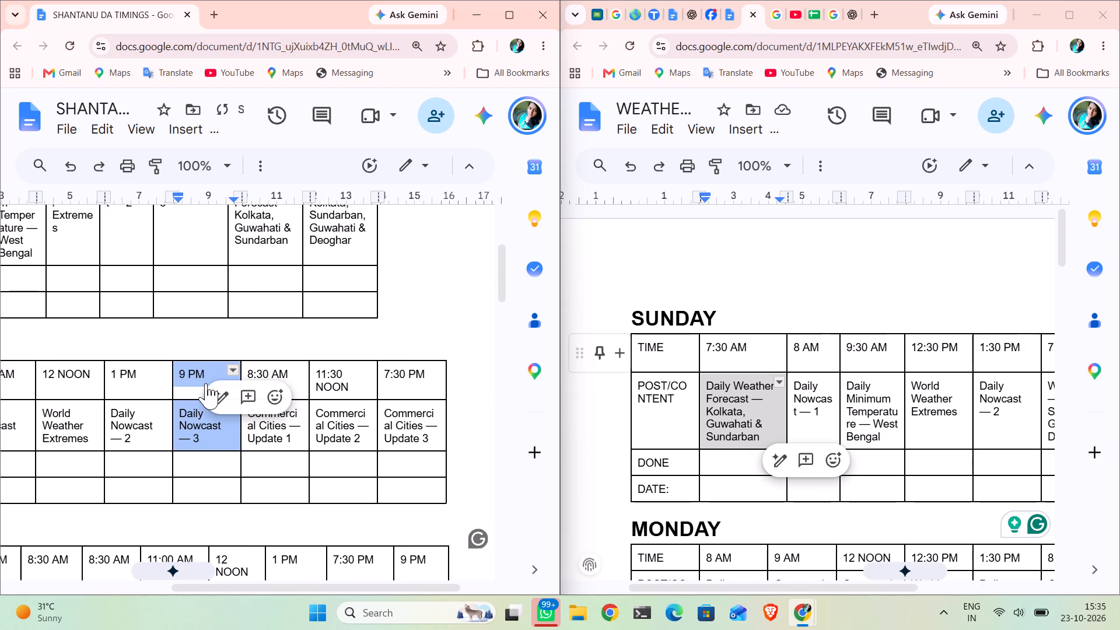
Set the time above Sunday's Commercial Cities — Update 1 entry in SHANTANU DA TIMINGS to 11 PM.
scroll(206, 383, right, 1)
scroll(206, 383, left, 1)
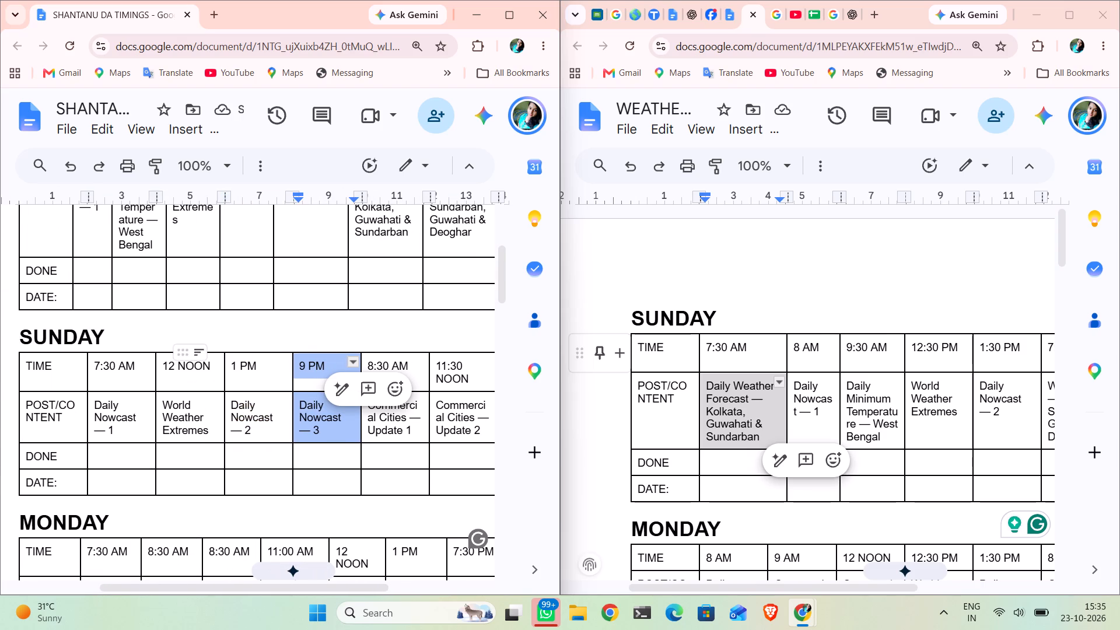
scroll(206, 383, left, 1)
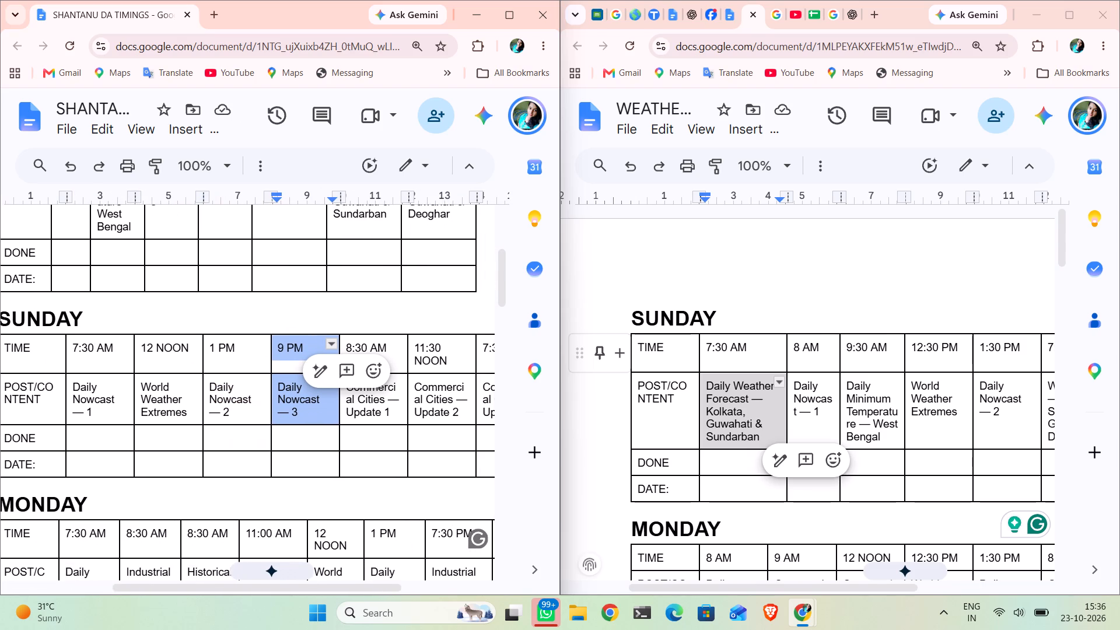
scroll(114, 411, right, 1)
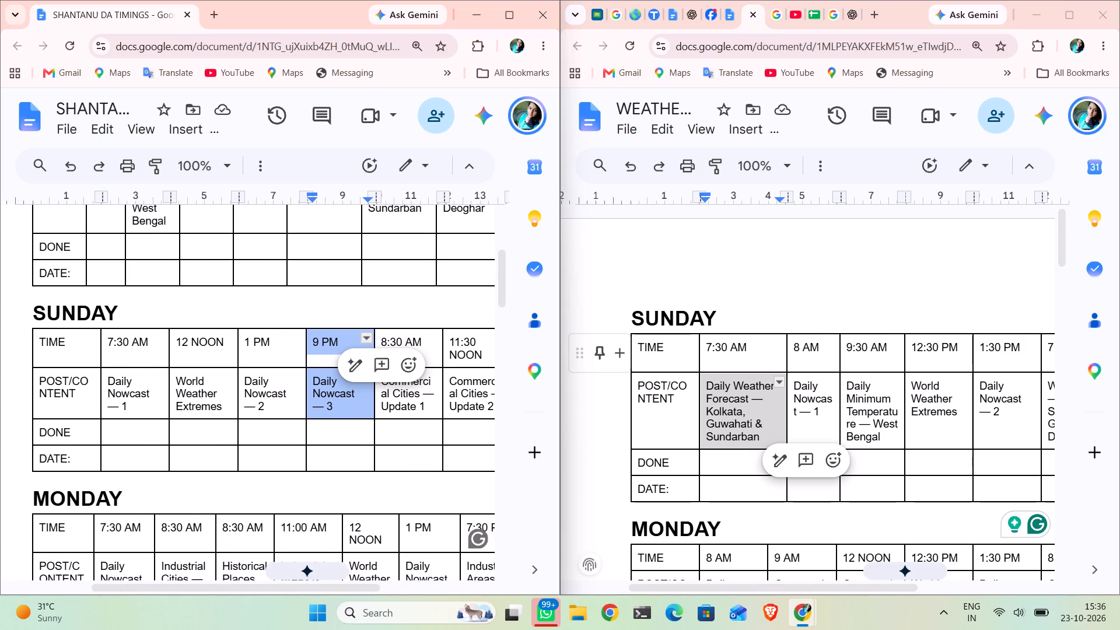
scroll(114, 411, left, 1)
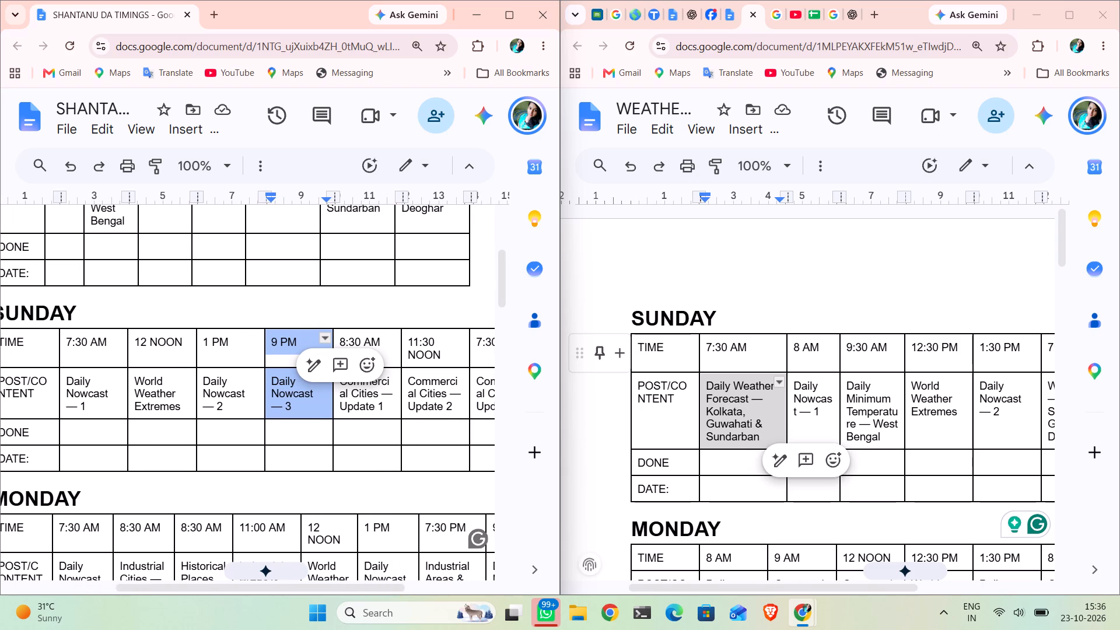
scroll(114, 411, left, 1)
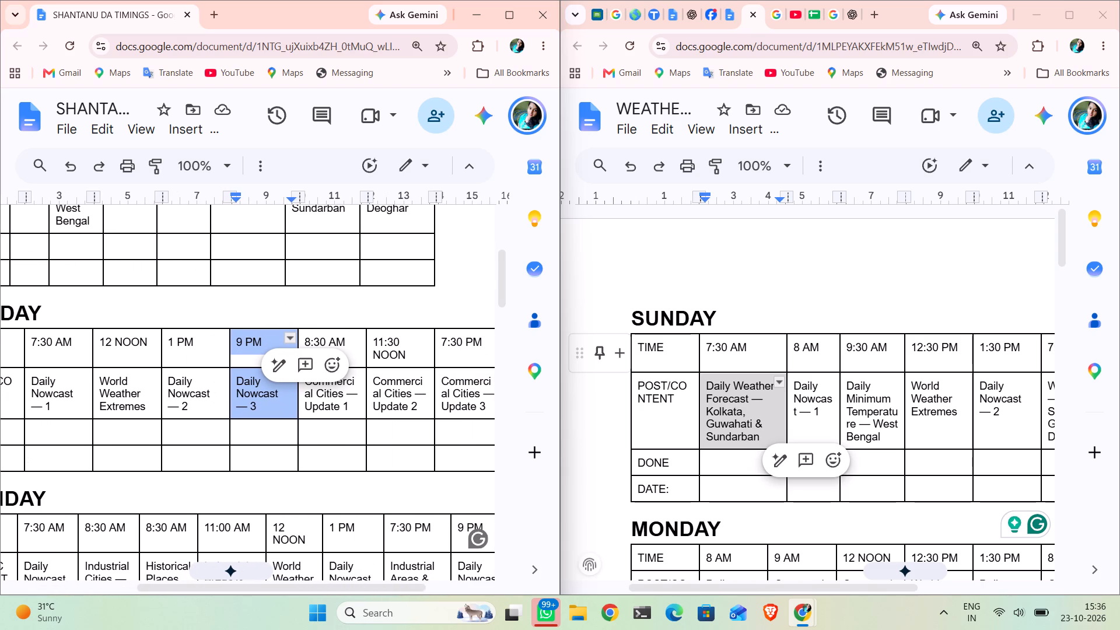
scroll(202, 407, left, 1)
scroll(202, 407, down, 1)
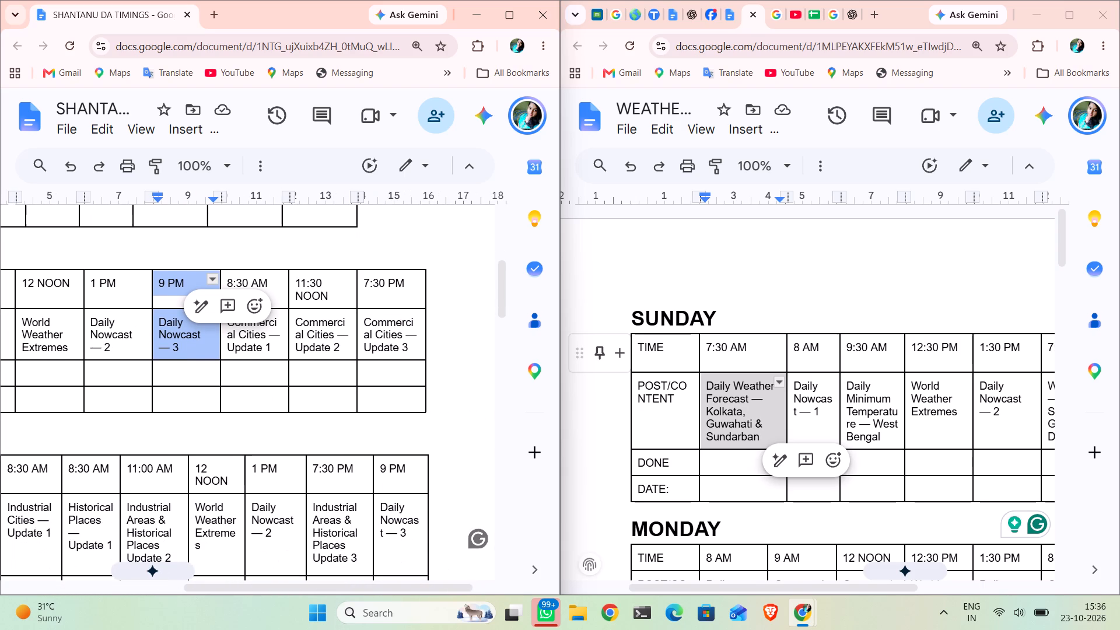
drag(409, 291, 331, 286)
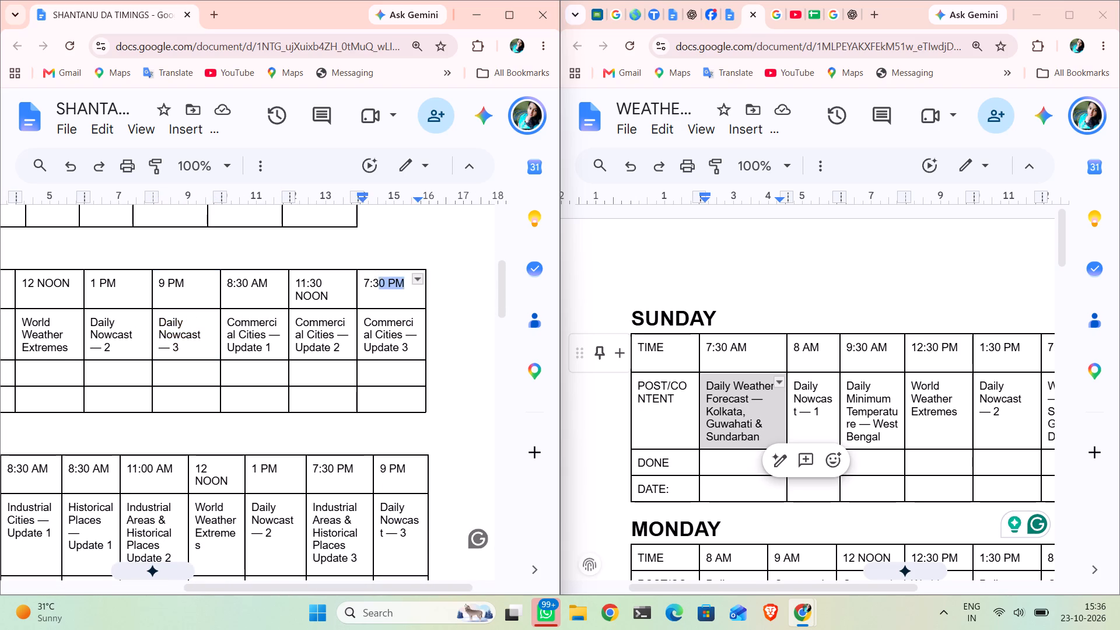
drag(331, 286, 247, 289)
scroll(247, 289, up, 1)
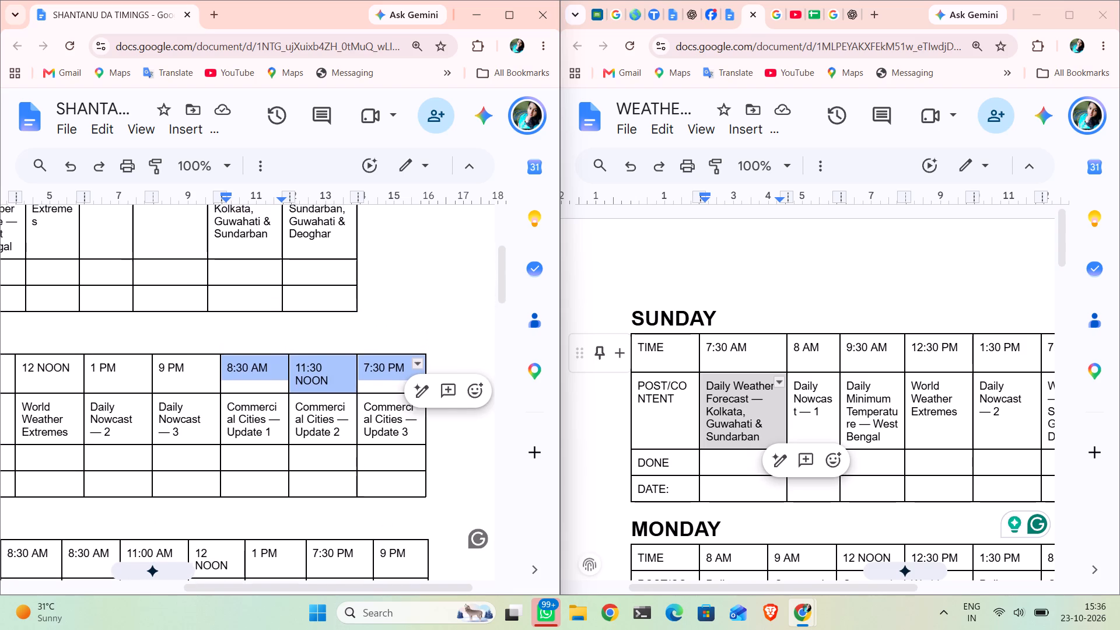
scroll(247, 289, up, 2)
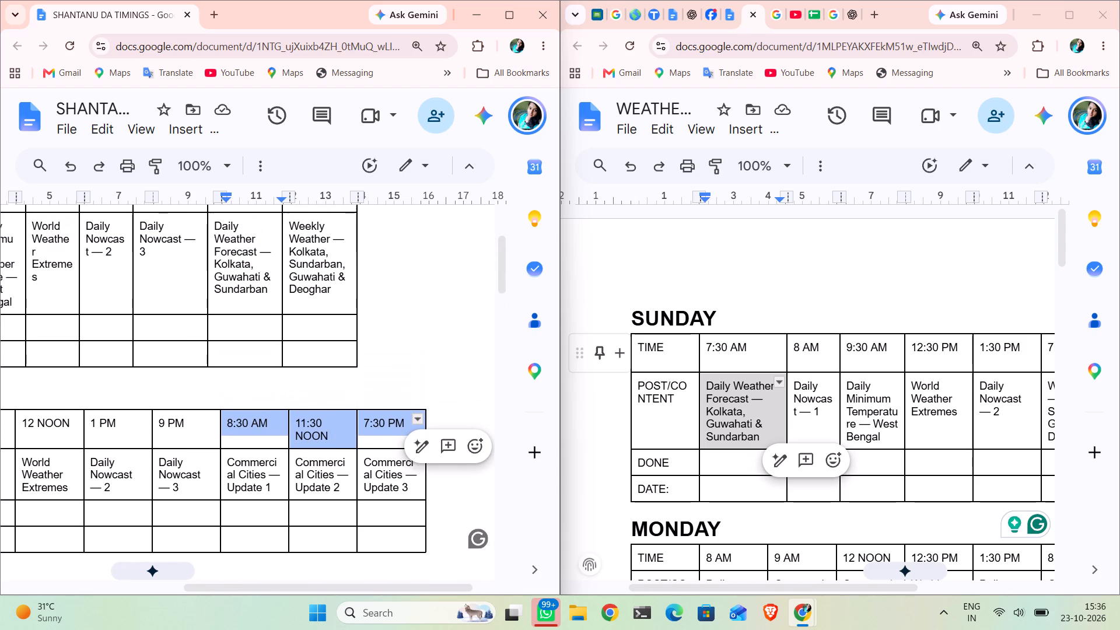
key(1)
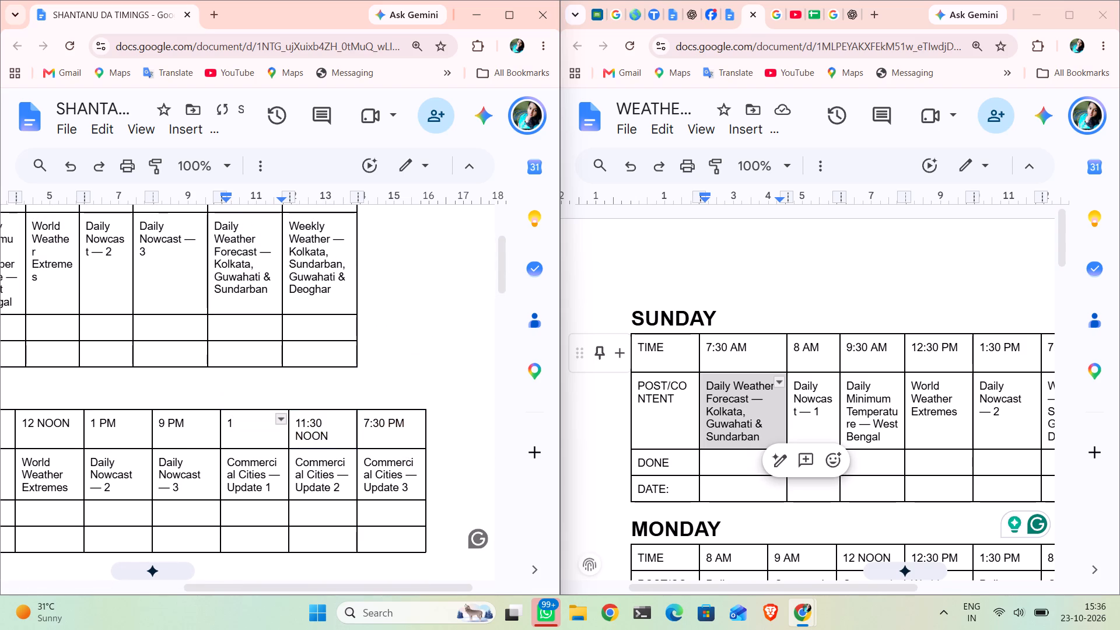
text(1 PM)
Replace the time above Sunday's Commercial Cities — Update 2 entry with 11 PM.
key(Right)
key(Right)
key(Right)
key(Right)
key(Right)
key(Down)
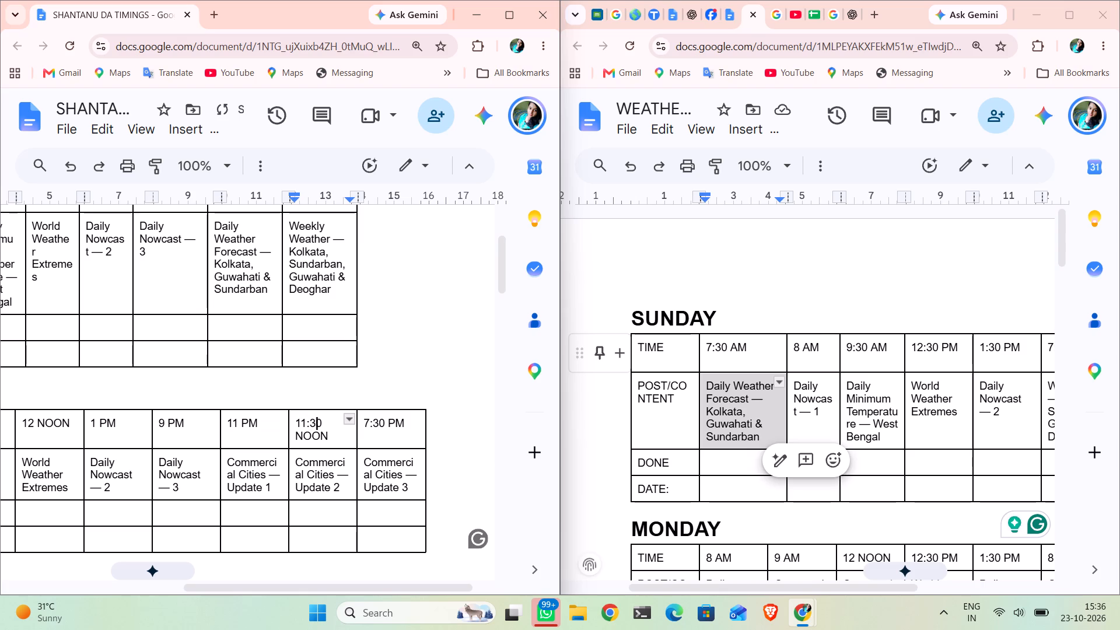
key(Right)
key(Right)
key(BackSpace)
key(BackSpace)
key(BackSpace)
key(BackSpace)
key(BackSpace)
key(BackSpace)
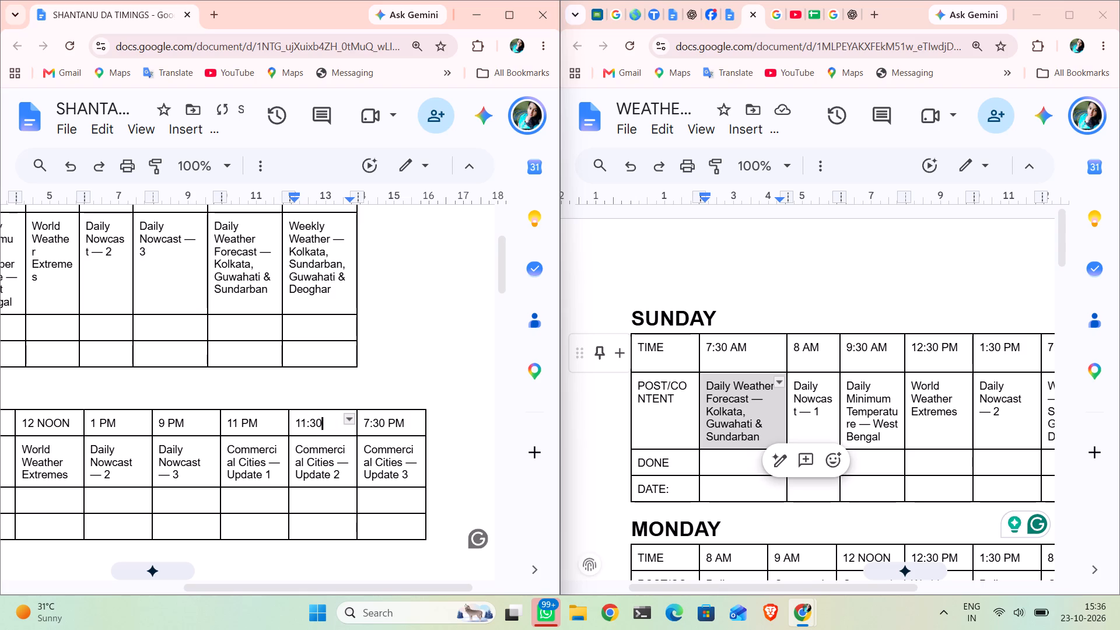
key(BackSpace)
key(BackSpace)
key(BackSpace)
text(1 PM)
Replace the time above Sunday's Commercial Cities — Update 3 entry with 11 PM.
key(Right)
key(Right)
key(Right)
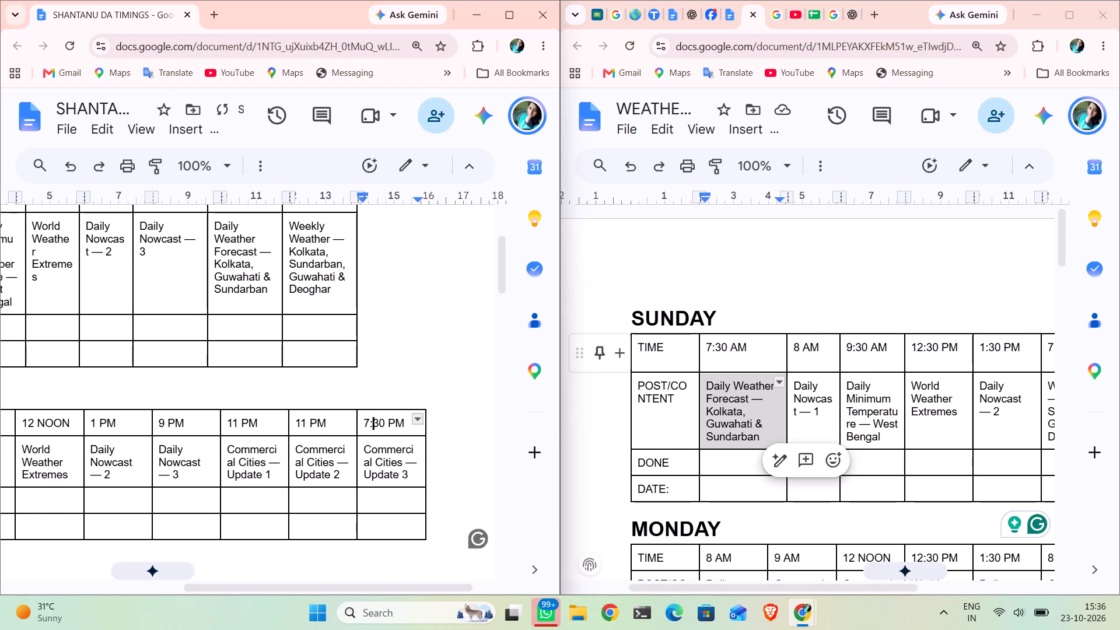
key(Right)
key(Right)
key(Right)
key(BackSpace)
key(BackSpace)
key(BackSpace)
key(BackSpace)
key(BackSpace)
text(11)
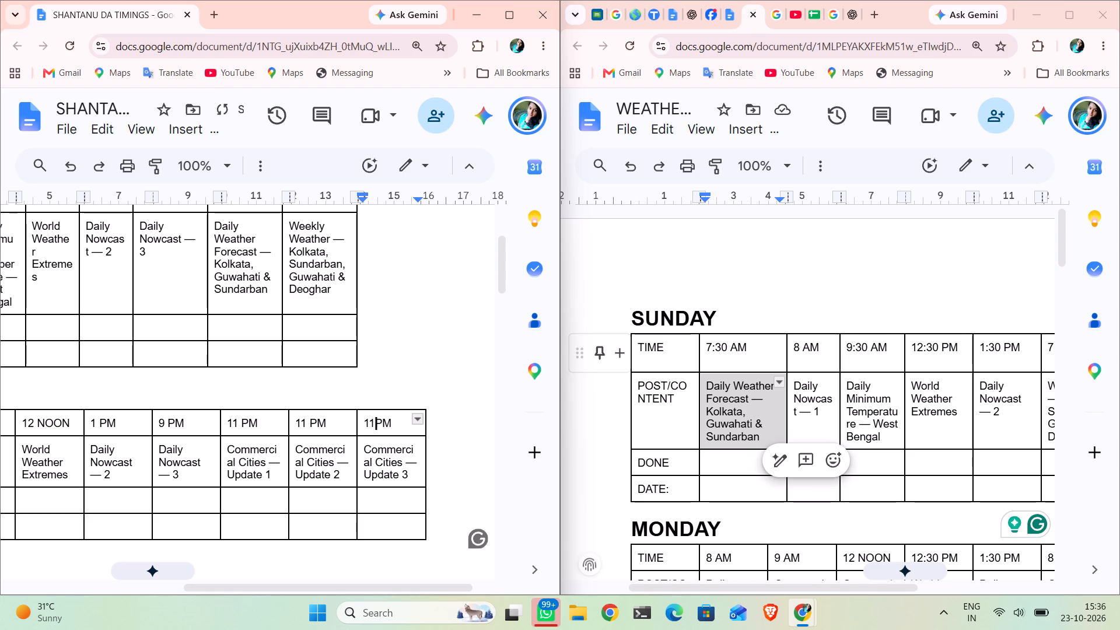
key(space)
Review Sunday's time row against the late posting times in Saturday's table.
scroll(251, 402, right, 1)
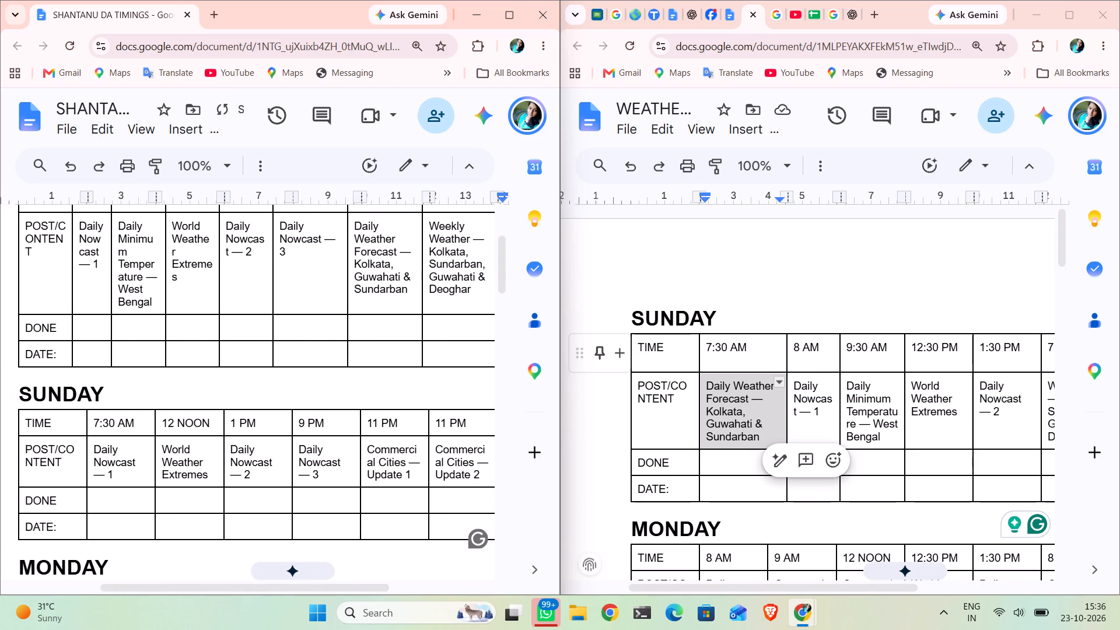
scroll(251, 402, right, 1)
scroll(251, 402, left, 1)
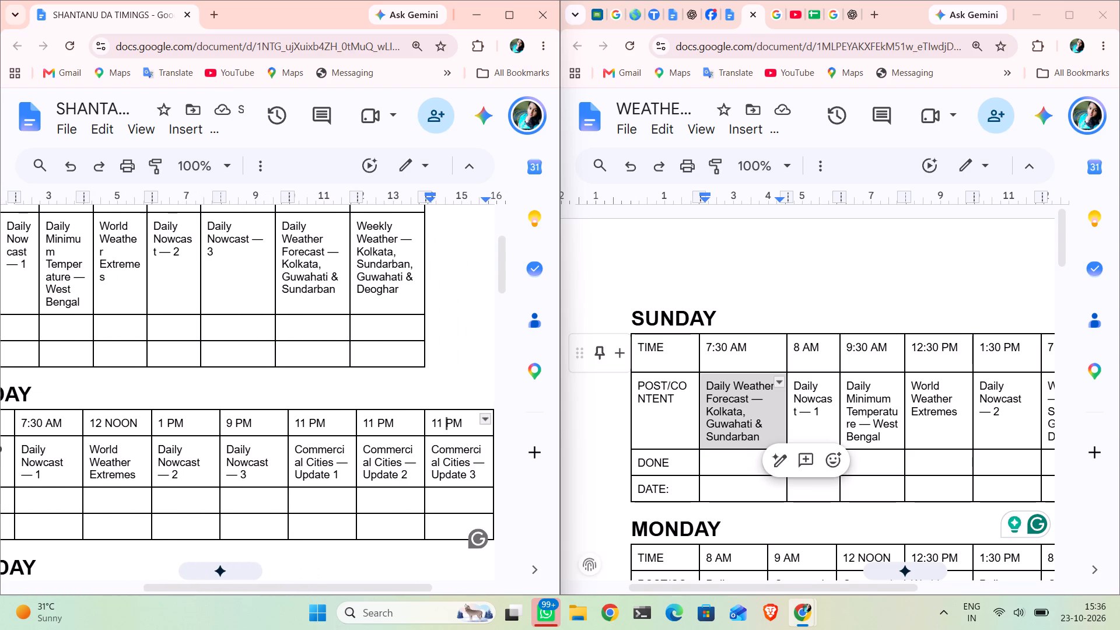
scroll(251, 402, left, 1)
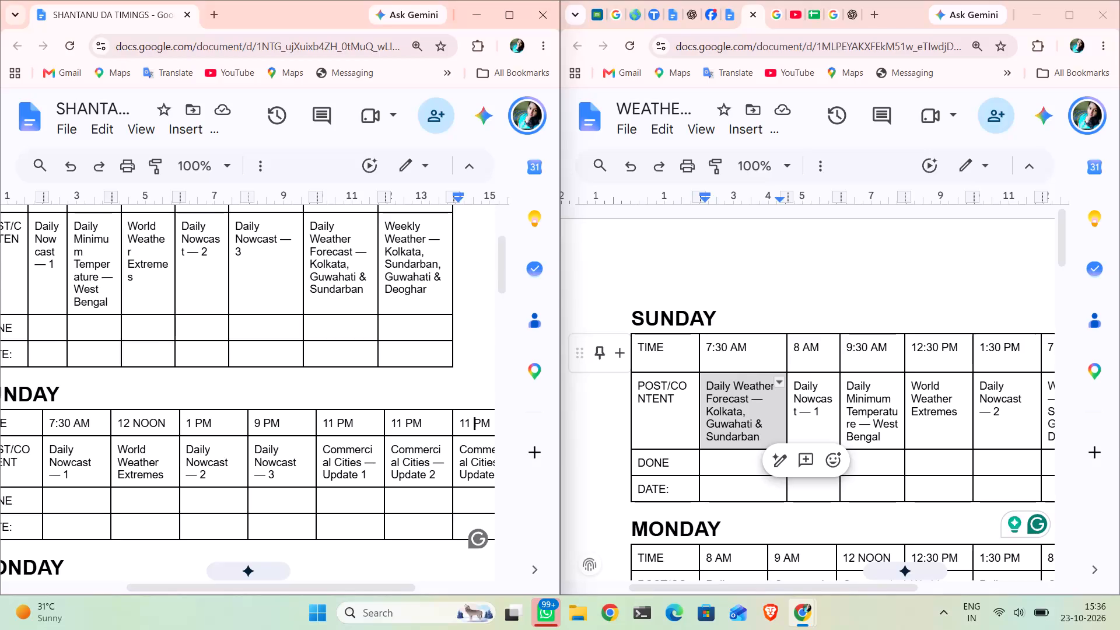
scroll(251, 402, right, 2)
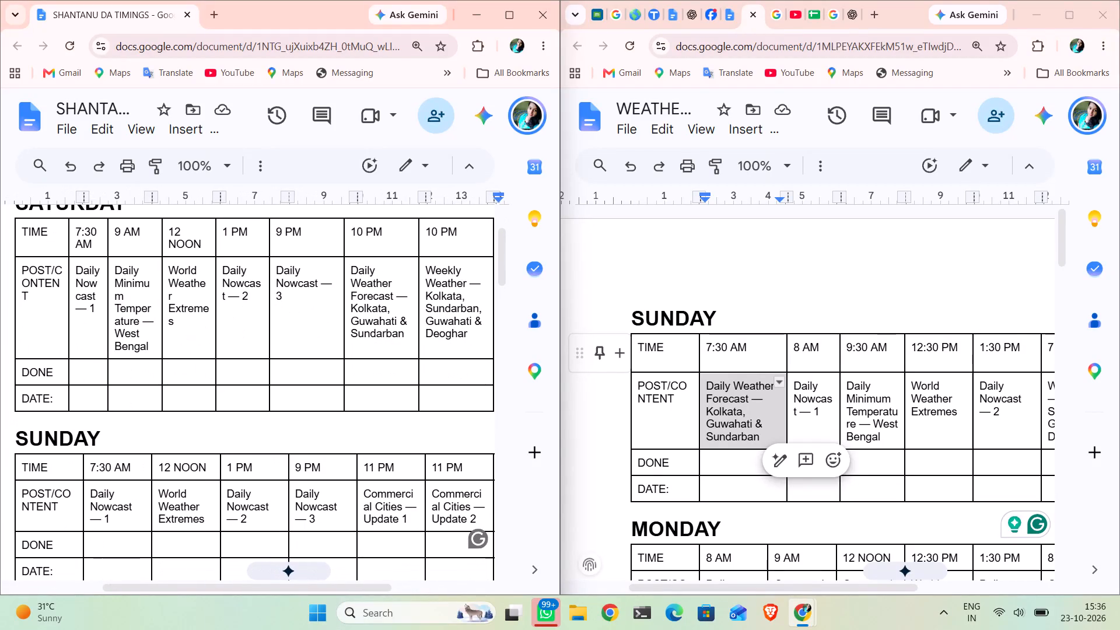
scroll(251, 402, right, 1)
scroll(251, 402, down, 2)
scroll(251, 402, up, 1)
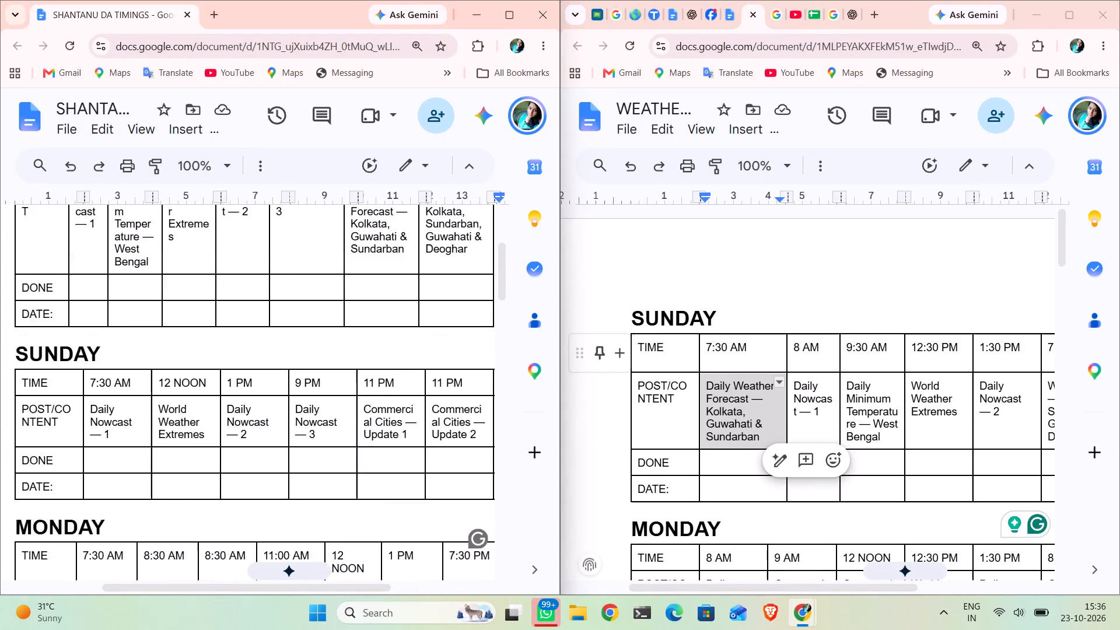
scroll(251, 402, up, 2)
scroll(251, 402, down, 2)
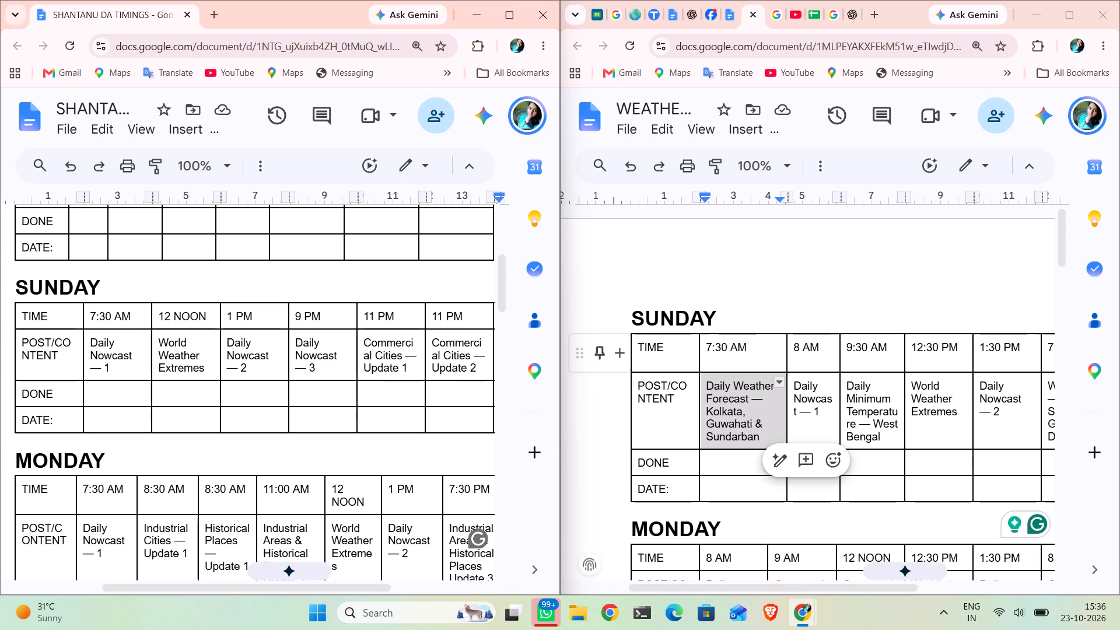
scroll(218, 395, left, 1)
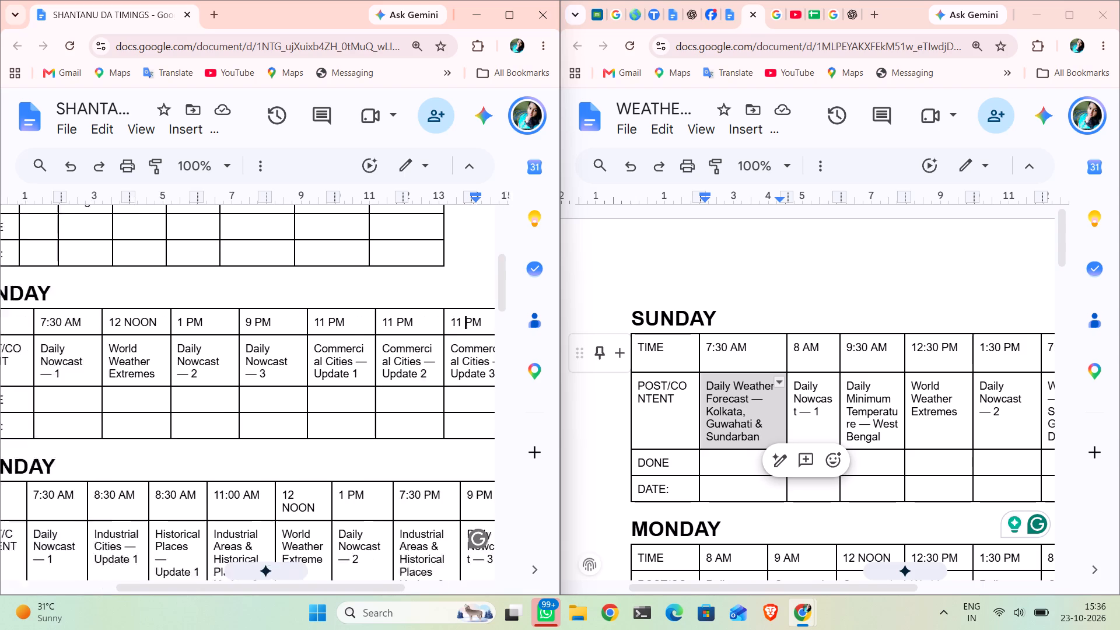
scroll(218, 395, left, 1)
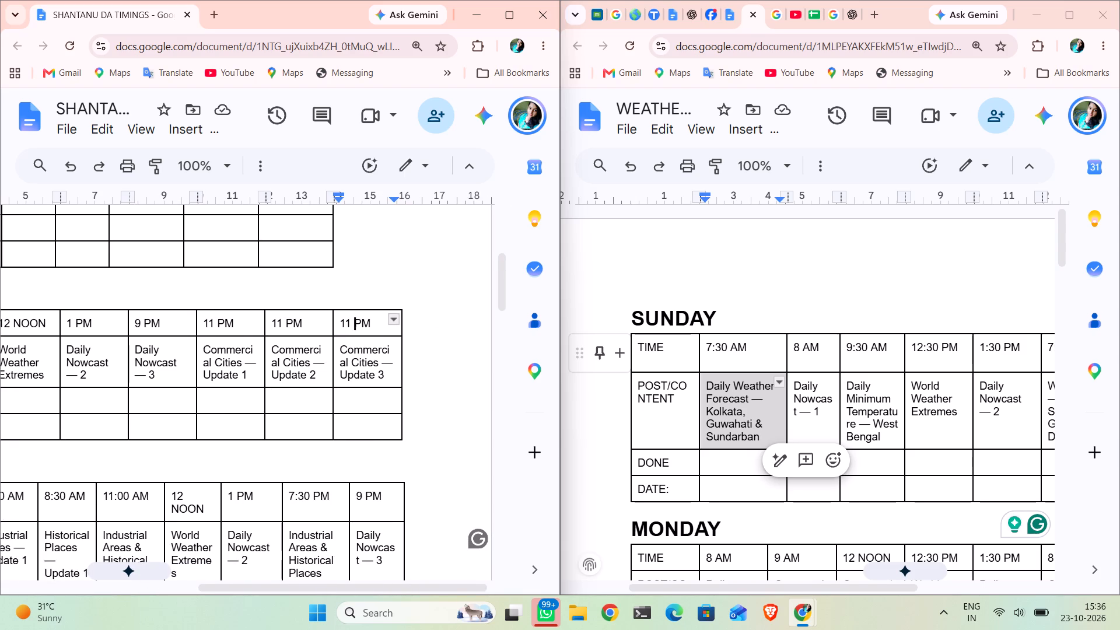
scroll(211, 330, up, 1)
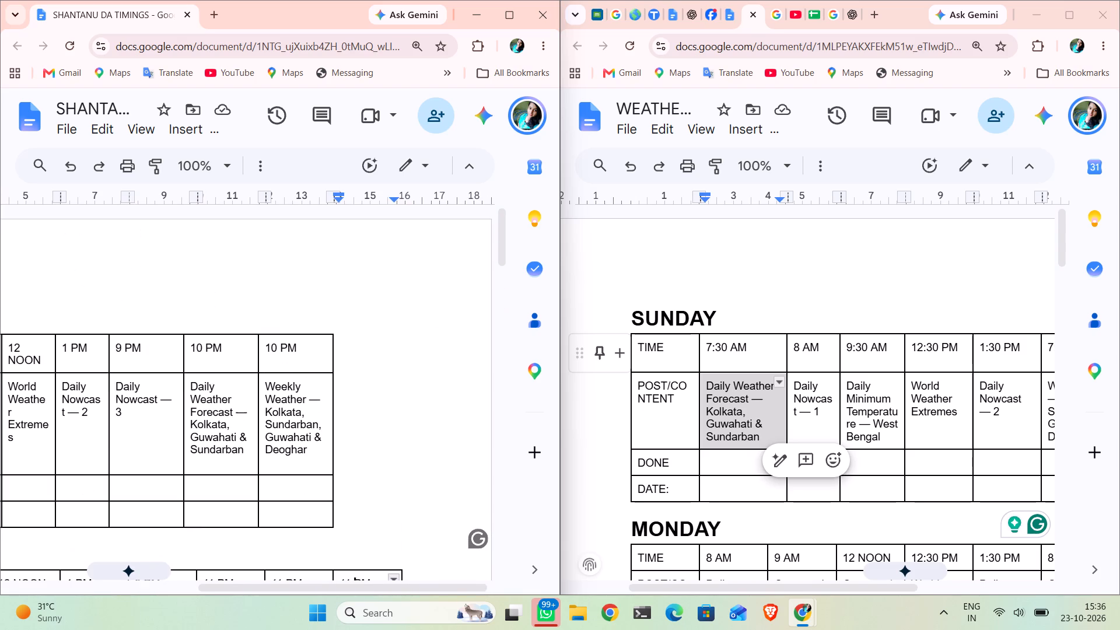
scroll(211, 330, up, 1)
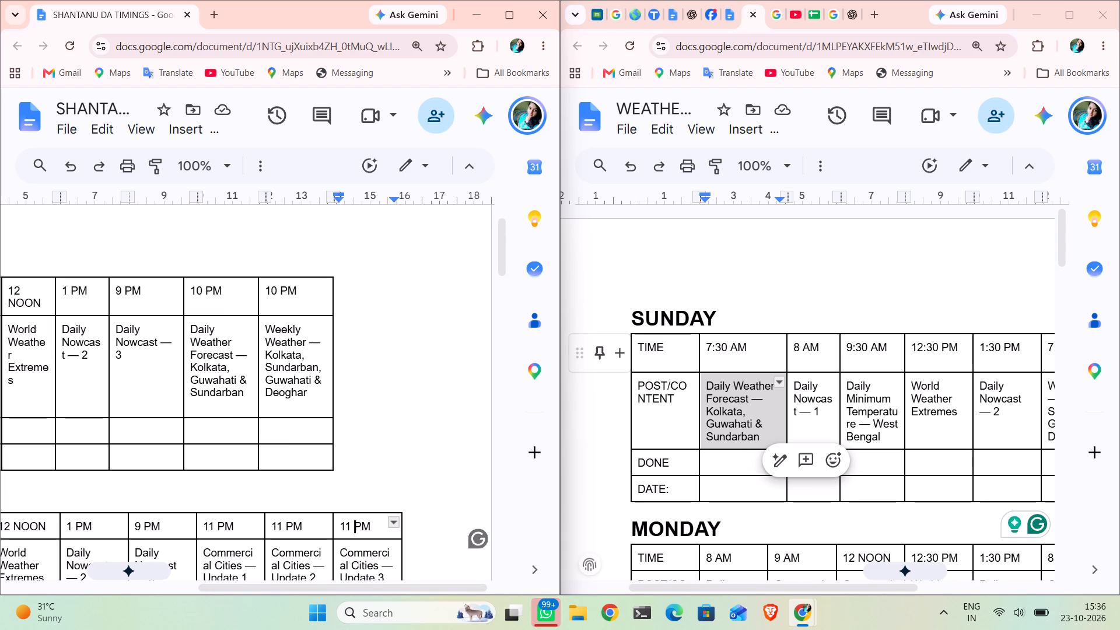
scroll(202, 543, down, 1)
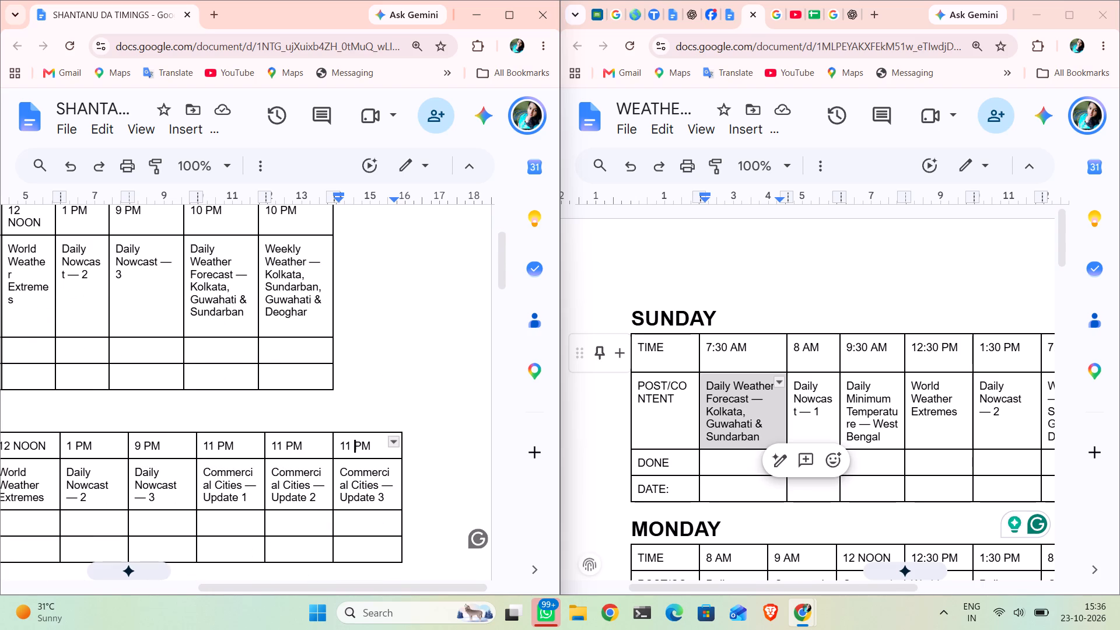
Change the time of Sunday's Commercial Cities — Update 3 entry to 10 PM.
key(BackSpace)
key(BackSpace)
text(0)
key(space)
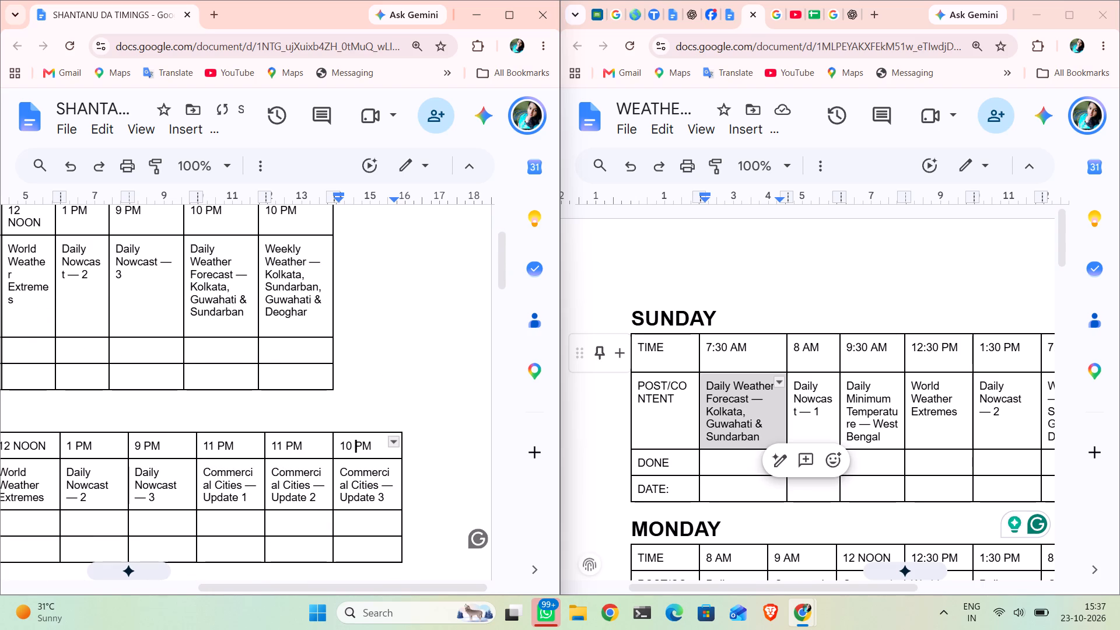
Change the time of Sunday's Commercial Cities — Update 2 entry to 10 PM.
key(Left)
key(Left)
key(Left)
key(Left)
key(Left)
key(Left)
key(Left)
key(BackSpace)
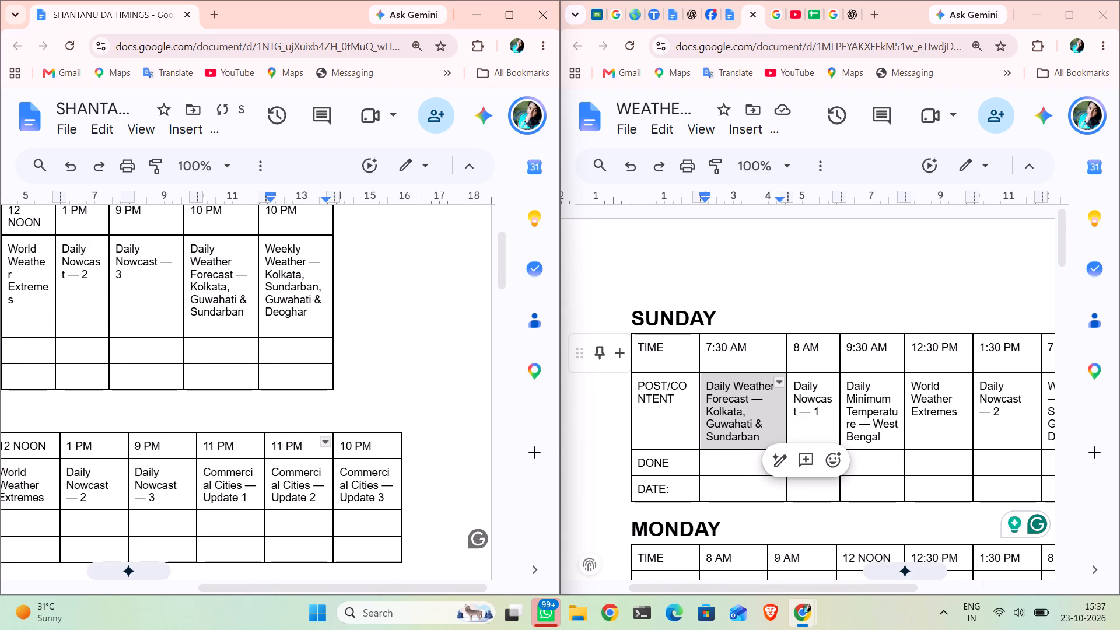
key(0)
Change the time of Sunday's Commercial Cities — Update 1 entry to 10 PM.
key(Left)
key(Left)
key(Left)
key(Left)
key(Left)
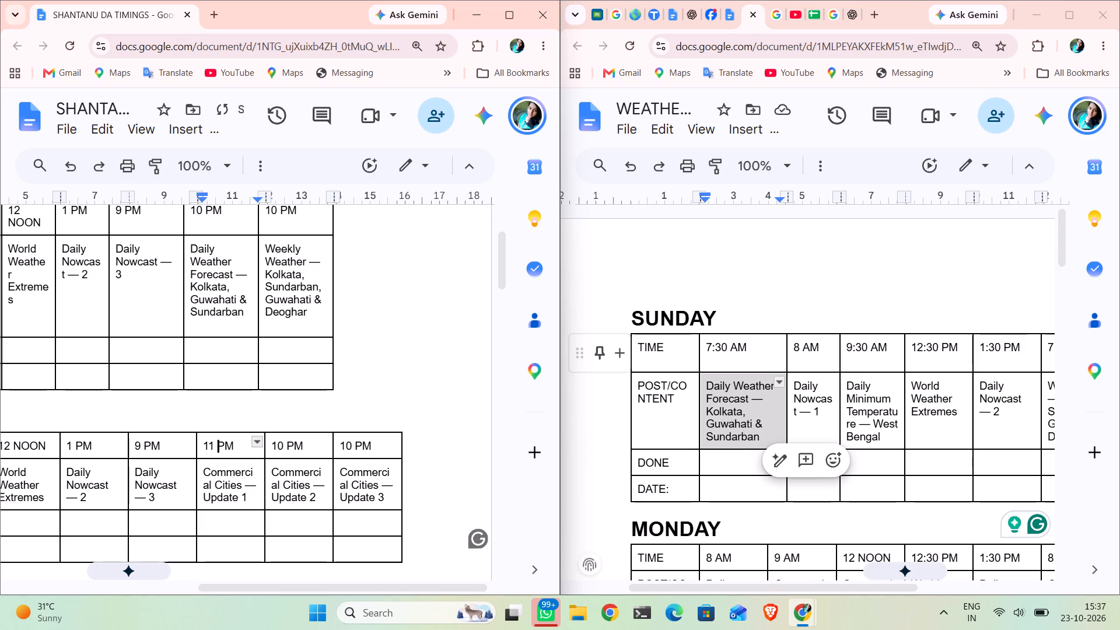
key(Left)
key(BackSpace)
key(0)
Cut the times and content of Industrial Cities — Update 1, Historical Places — Update 1 and Industrial Areas & Historical Places Update 2 from Monday's table.
scroll(243, 513, down, 1)
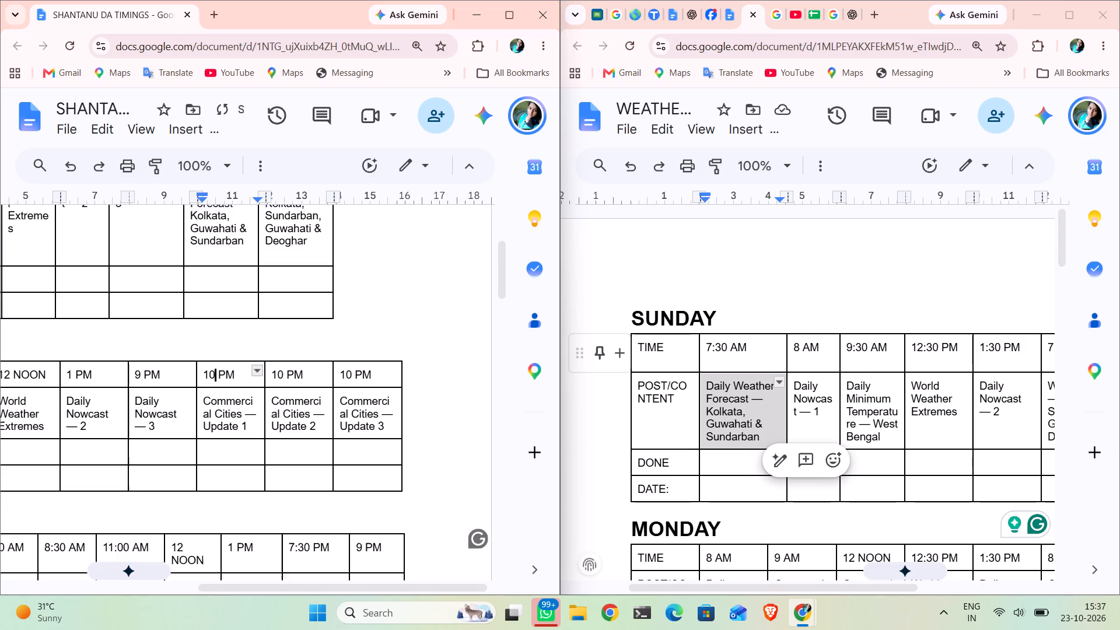
scroll(243, 513, down, 2)
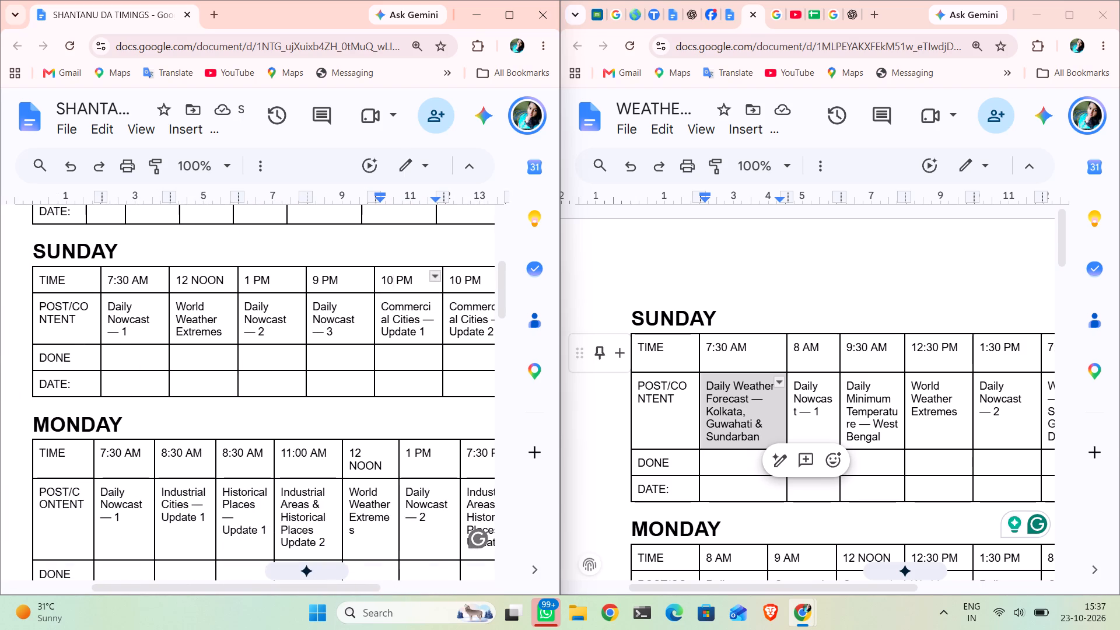
scroll(125, 459, down, 1)
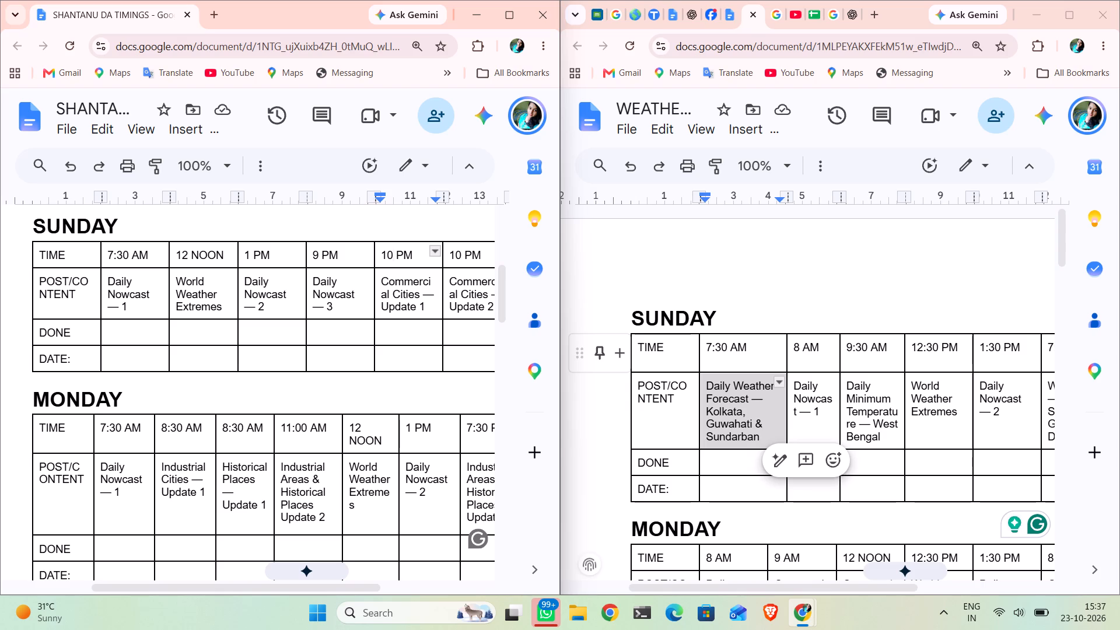
drag(331, 511, 321, 508)
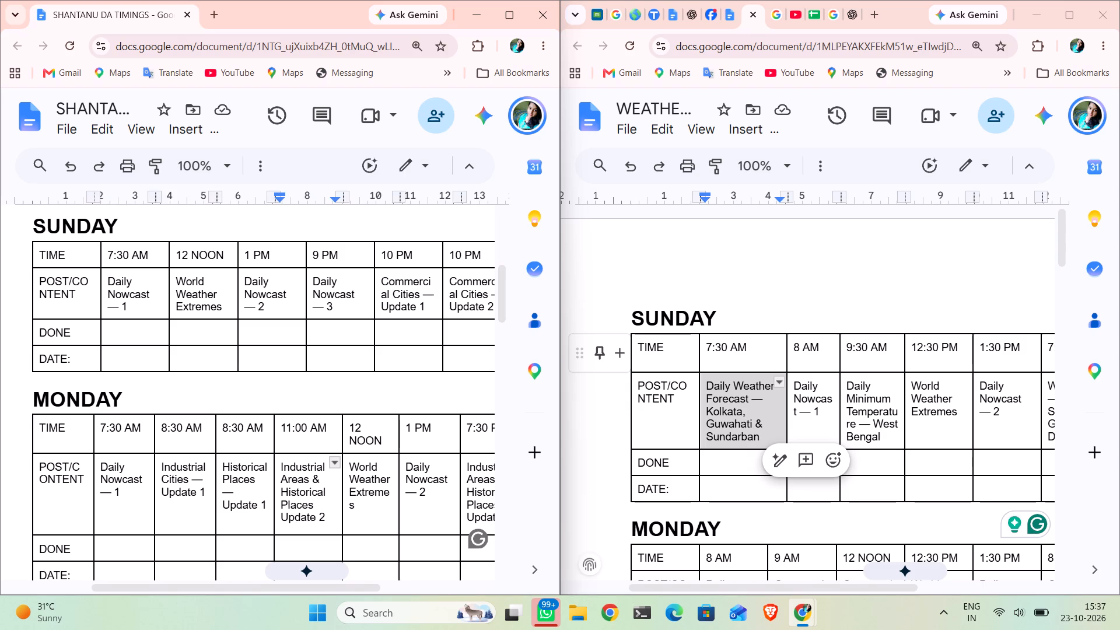
drag(330, 520, 164, 433)
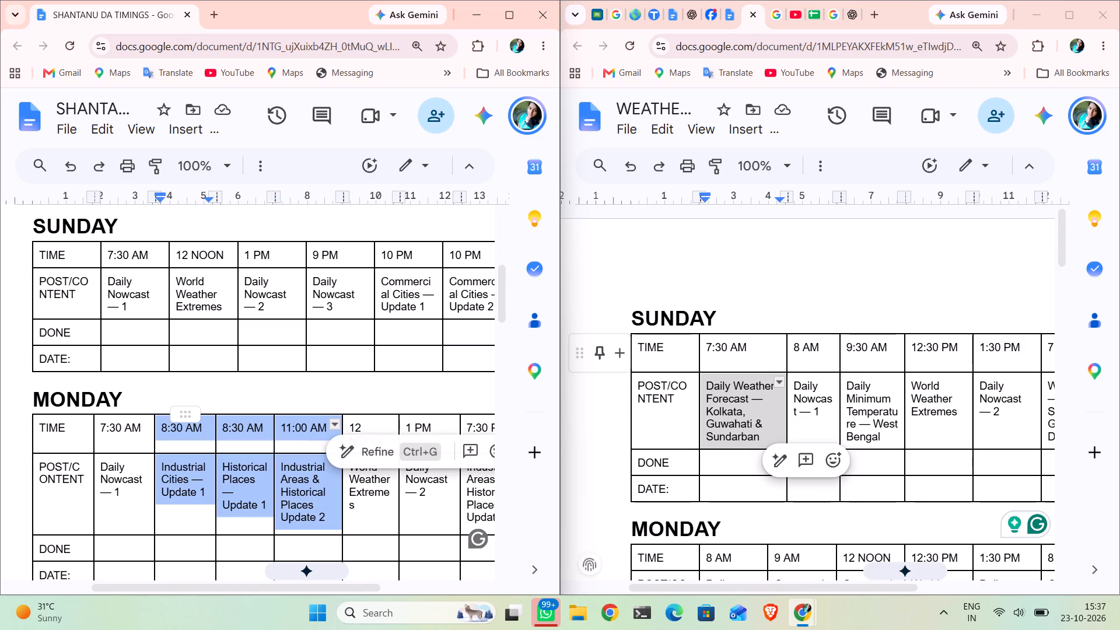
key(ctrl+x)
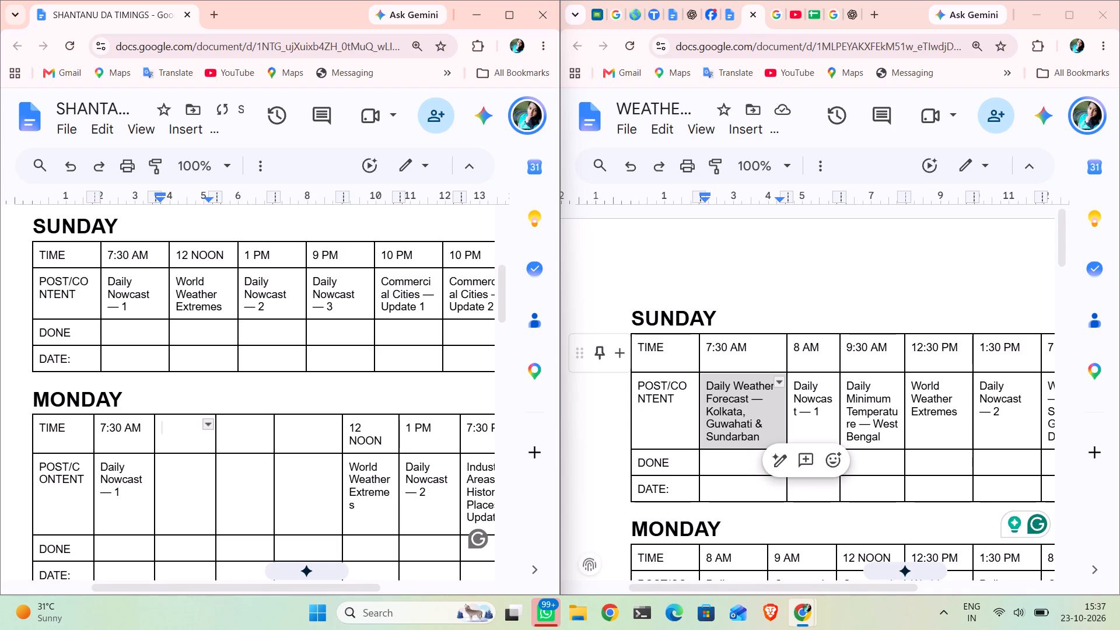
Delete the three emptied columns between Daily Nowcast — 1 and World Weather Extremes in Monday's table.
right_click(194, 429)
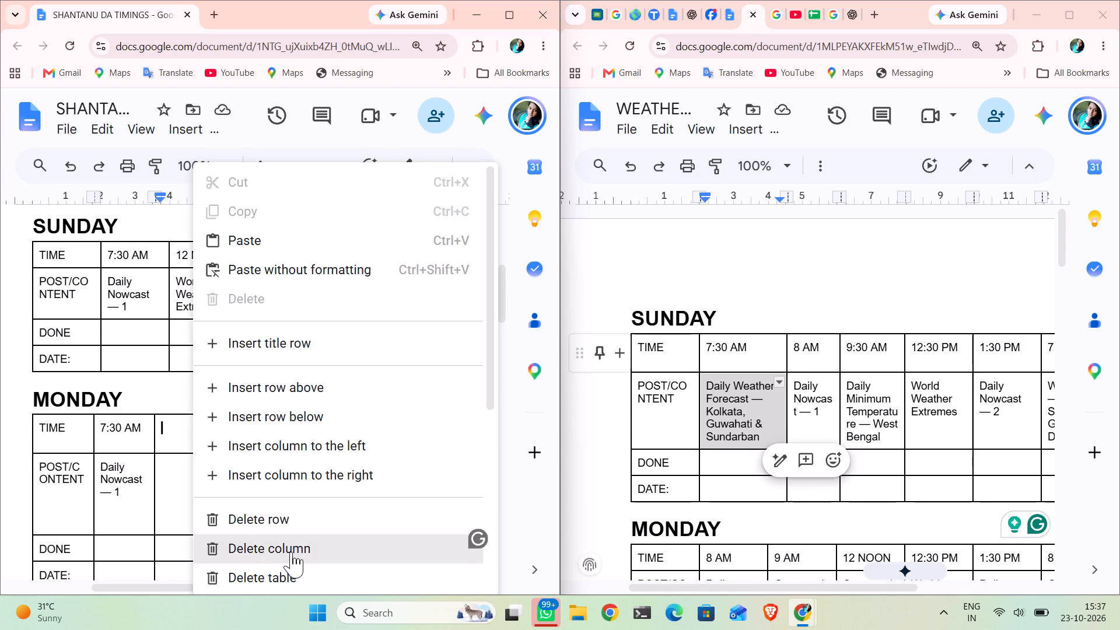
click(288, 547)
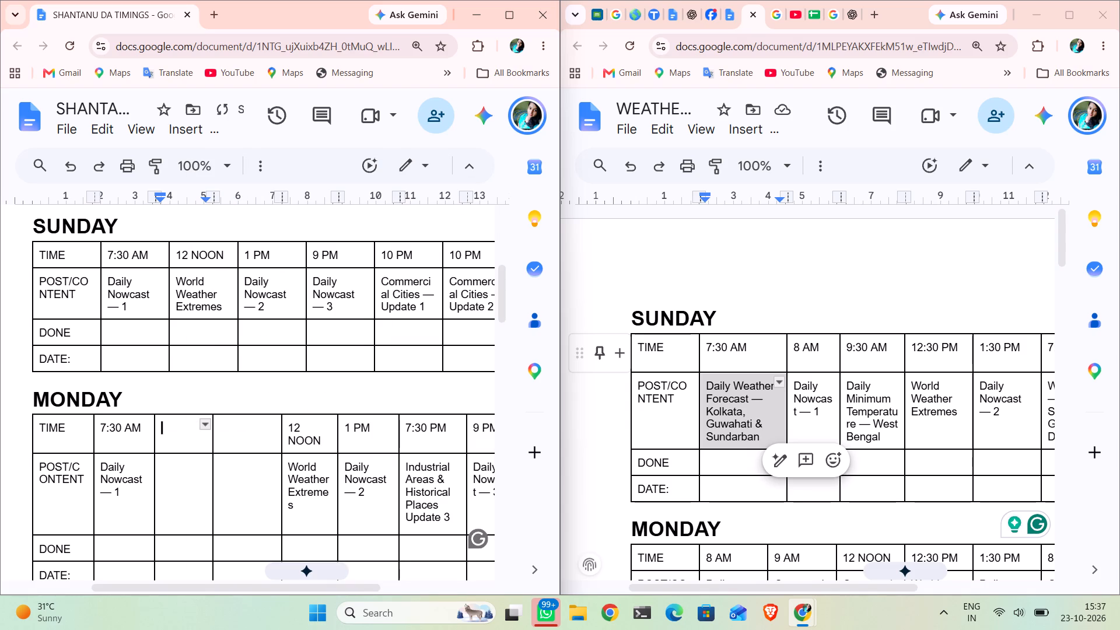
right_click(164, 443)
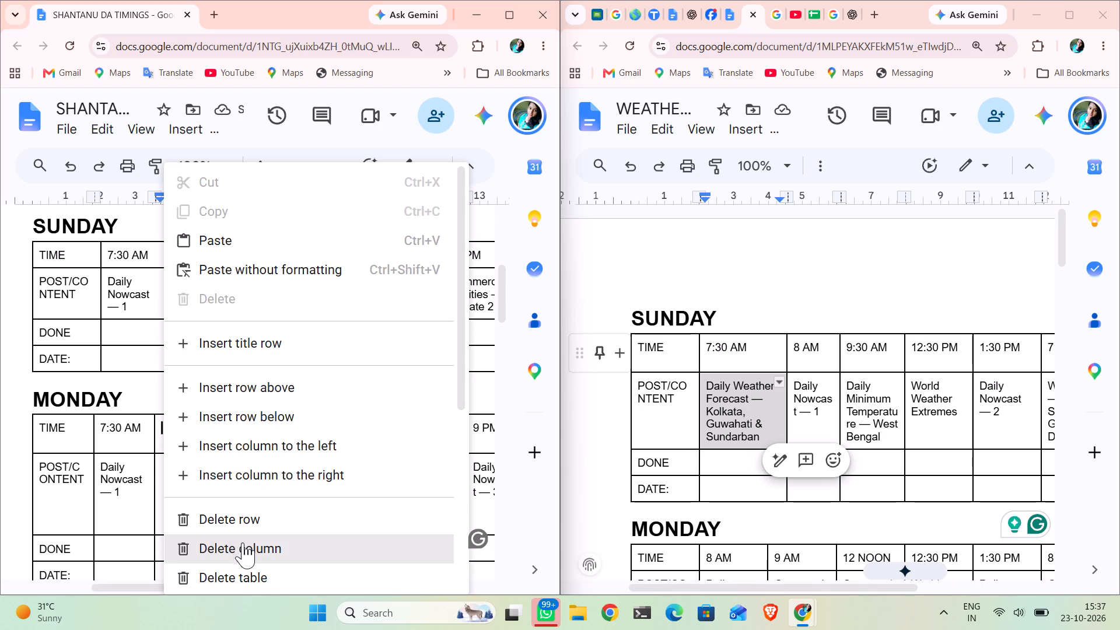
click(288, 546)
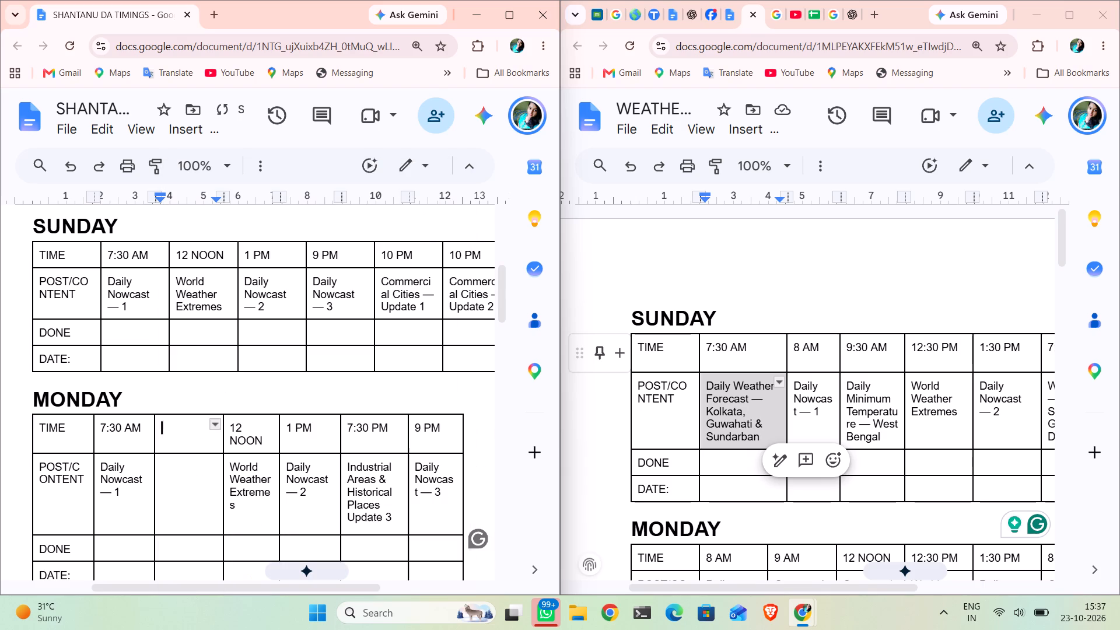
right_click(176, 445)
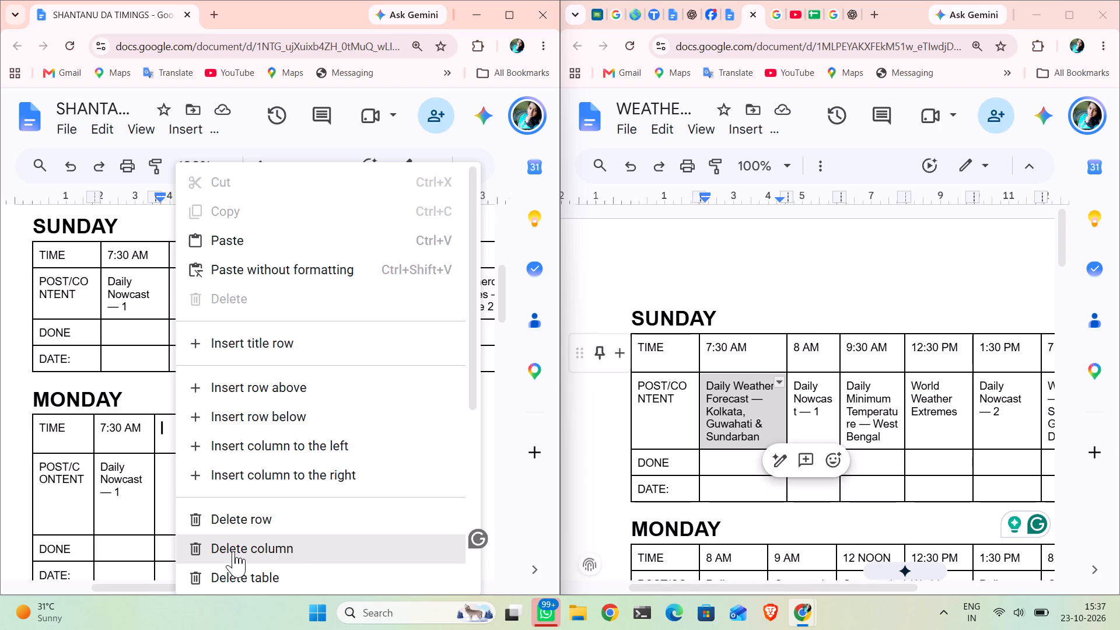
click(233, 551)
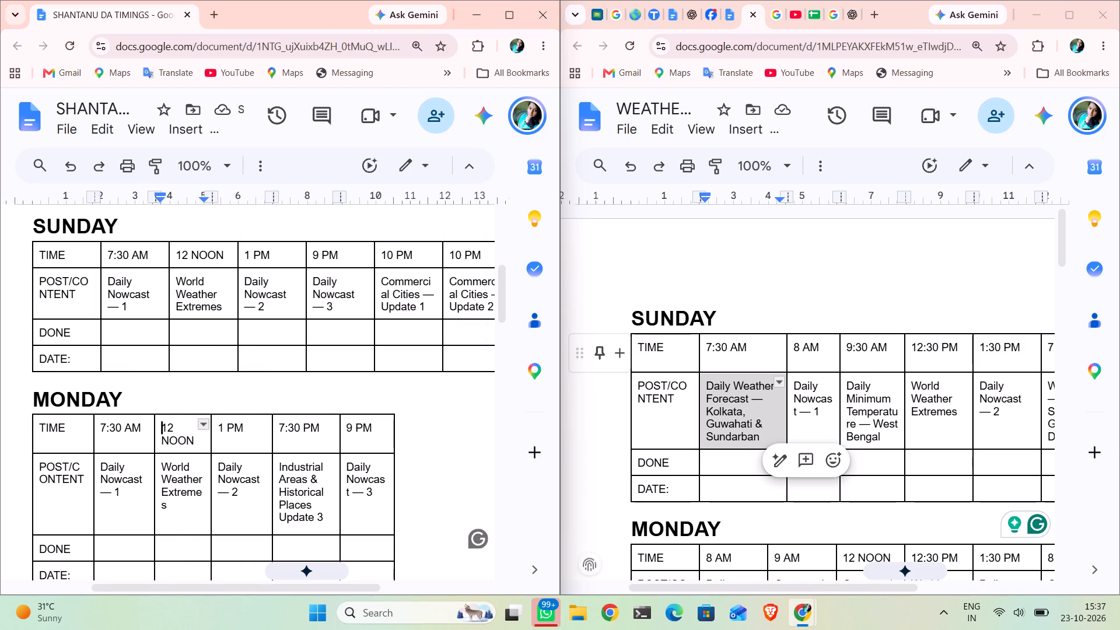
Insert three columns before Monday's 7:30 PM column and paste the cut industrial and historical update entries into them.
click(274, 437)
right_click(274, 437)
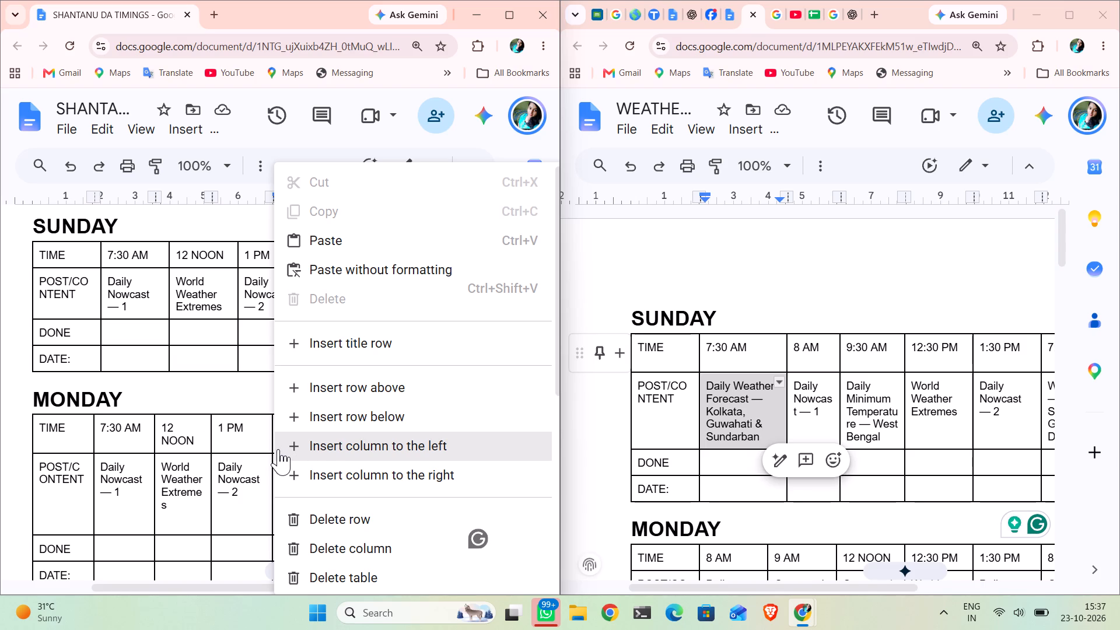
click(327, 440)
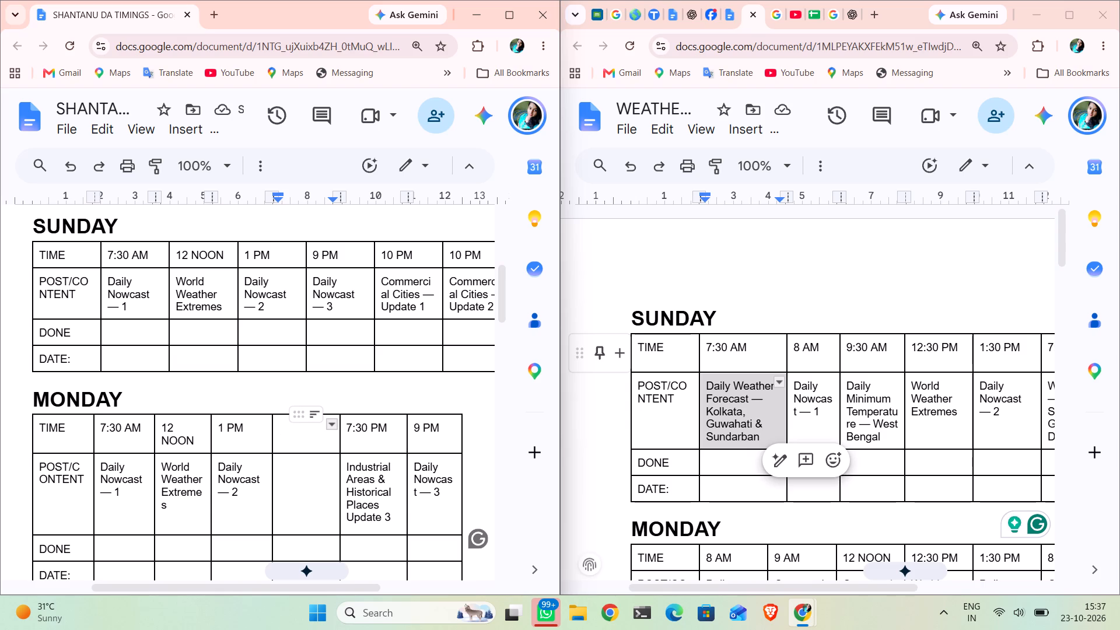
right_click(295, 440)
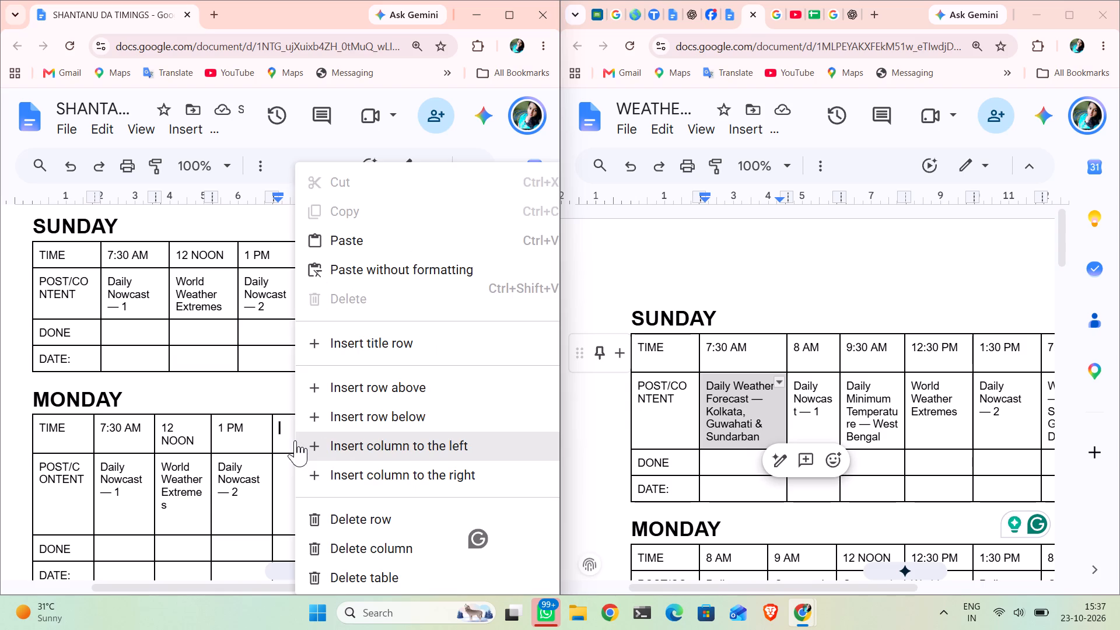
click(379, 449)
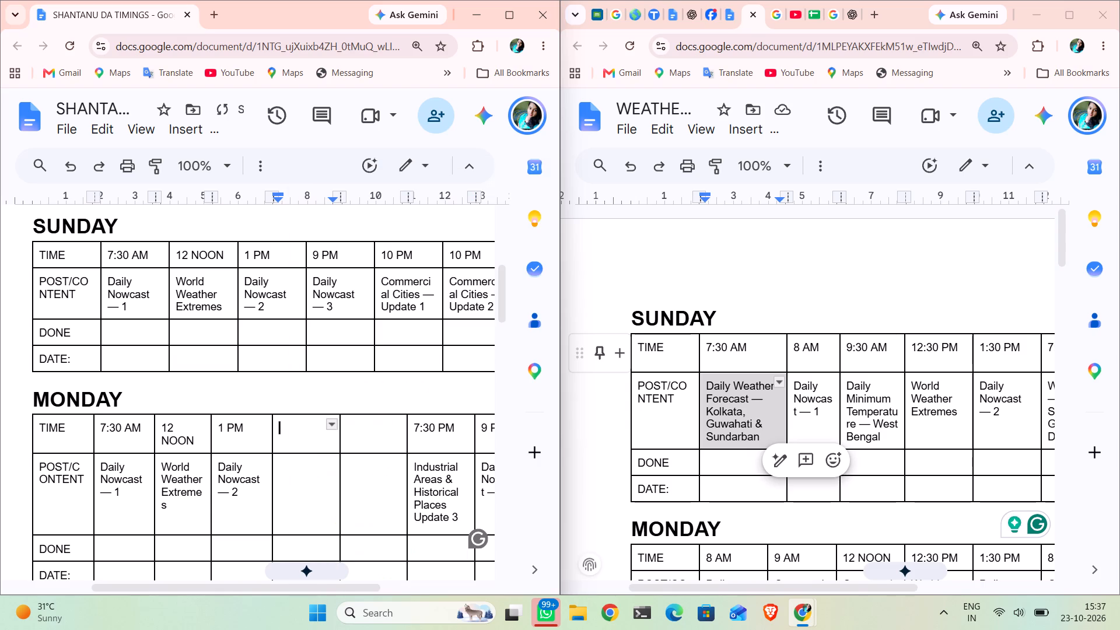
right_click(284, 430)
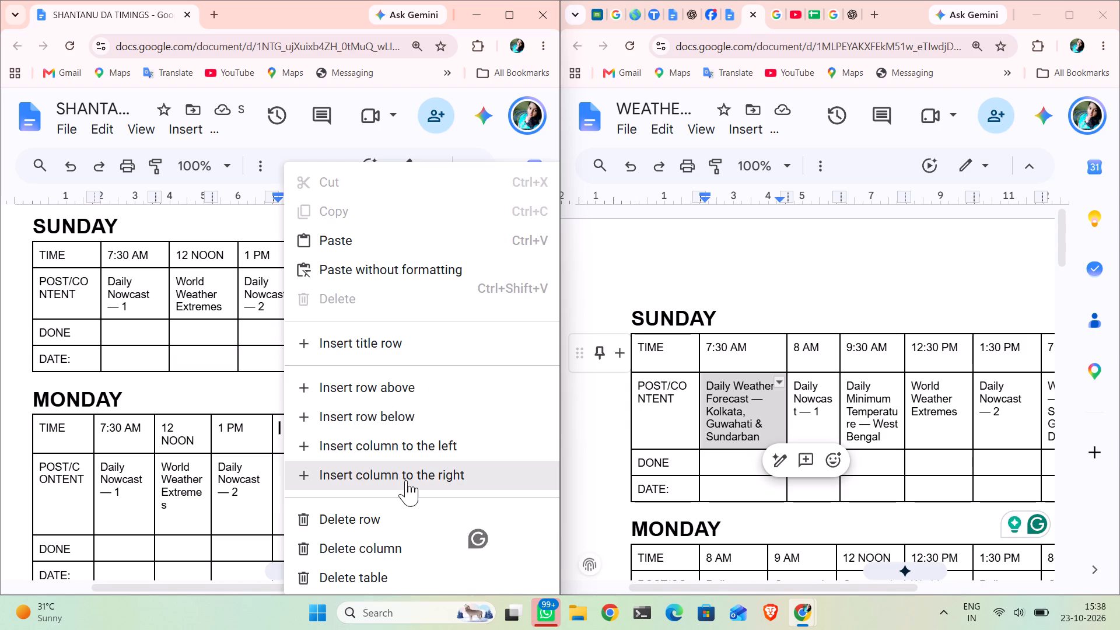
click(409, 449)
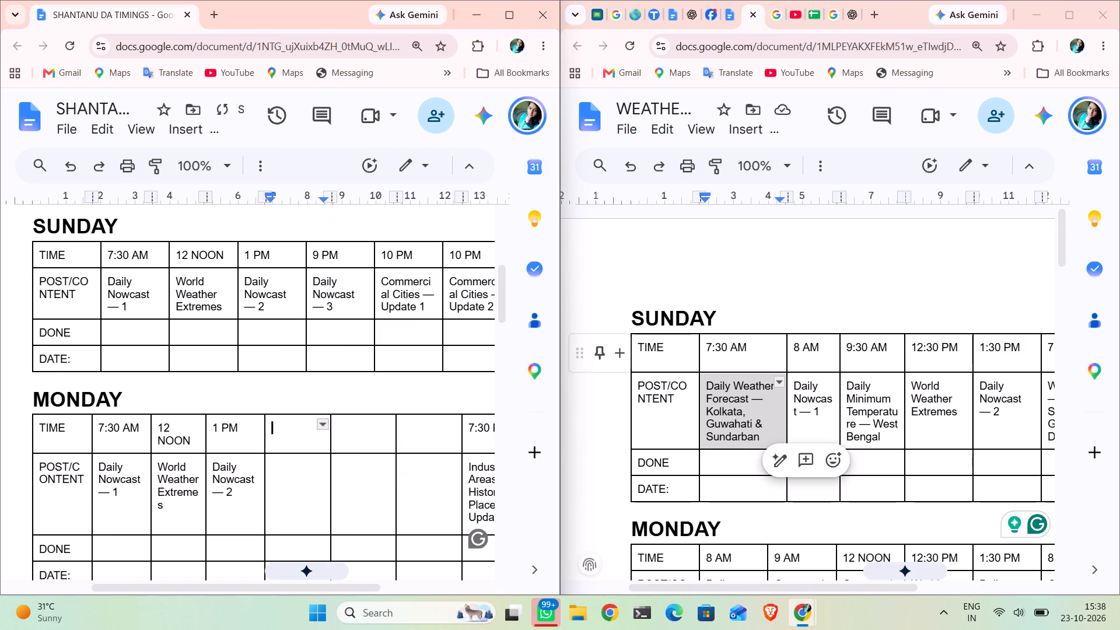
click(284, 433)
key(ctrl+v)
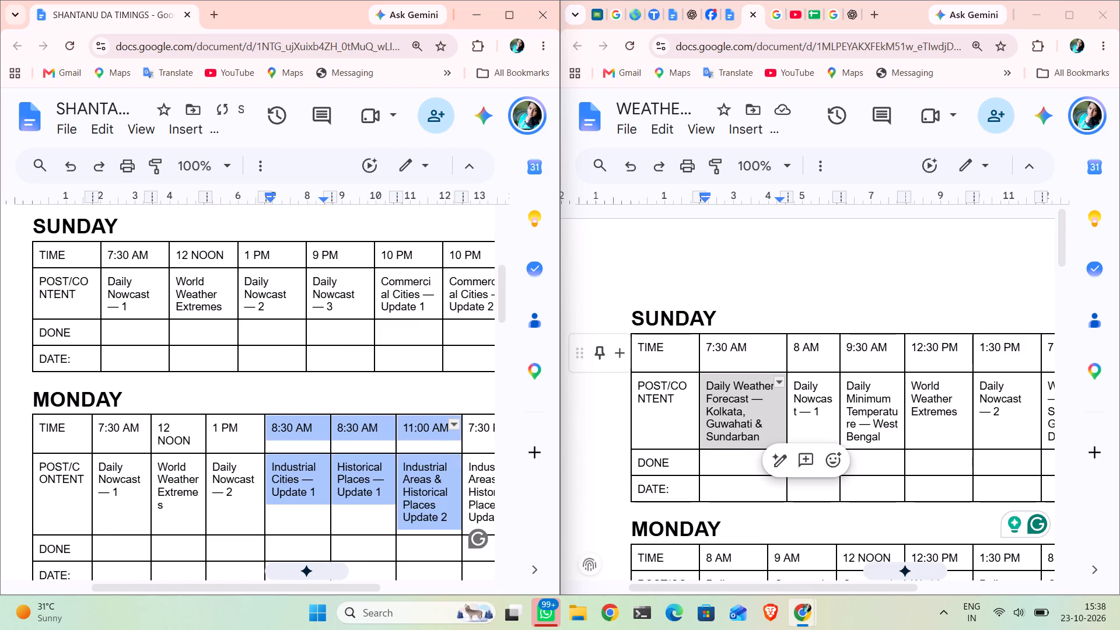
Move Monday's 9 PM Daily Nowcast — 3 entry into the blank DONE and DATE cells under Historical Places — Update 1.
scroll(284, 433, left, 1)
scroll(284, 433, down, 1)
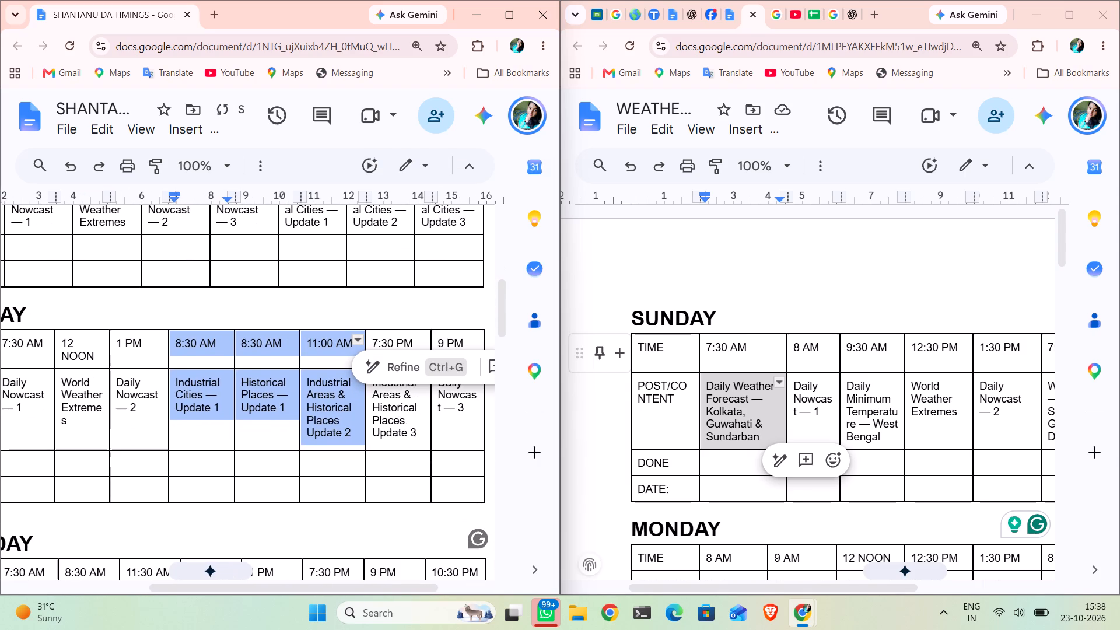
scroll(284, 433, down, 1)
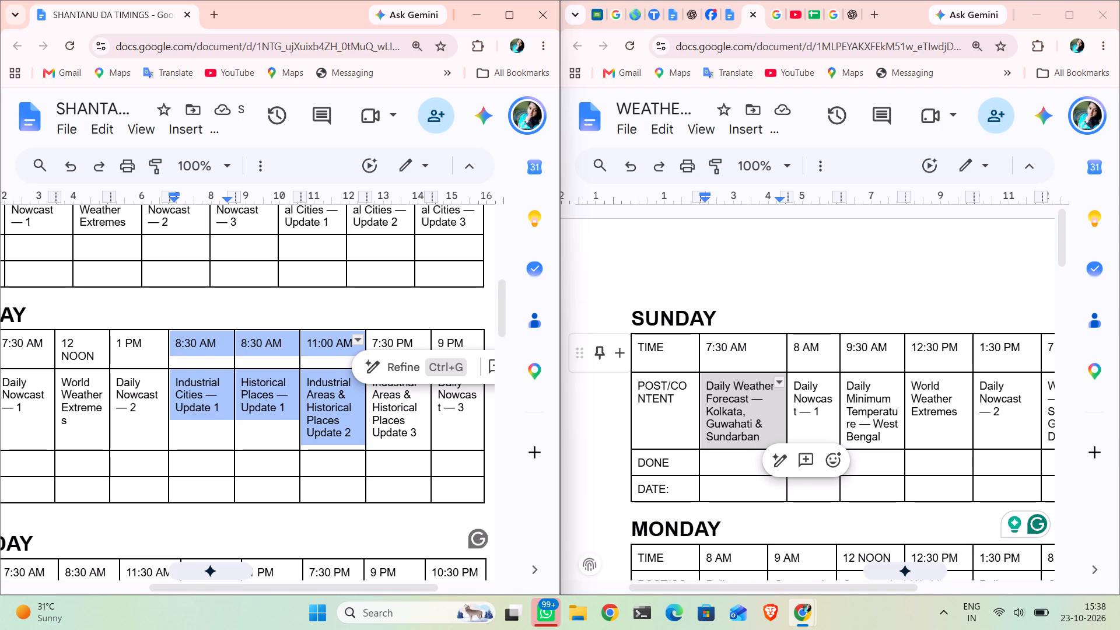
drag(467, 418, 440, 347)
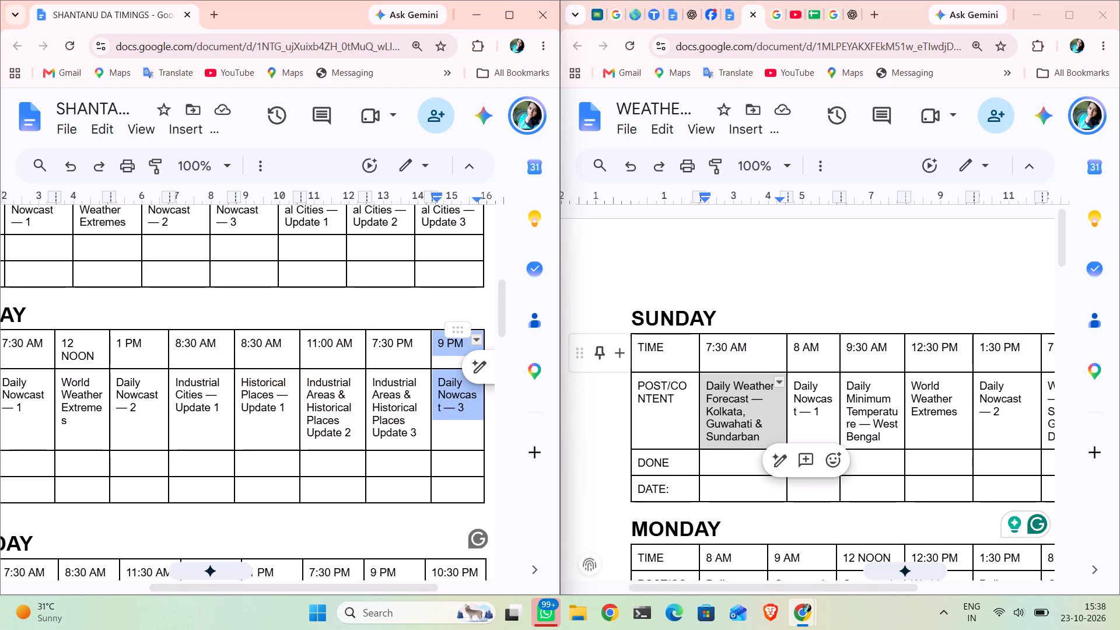
key(ctrl+x)
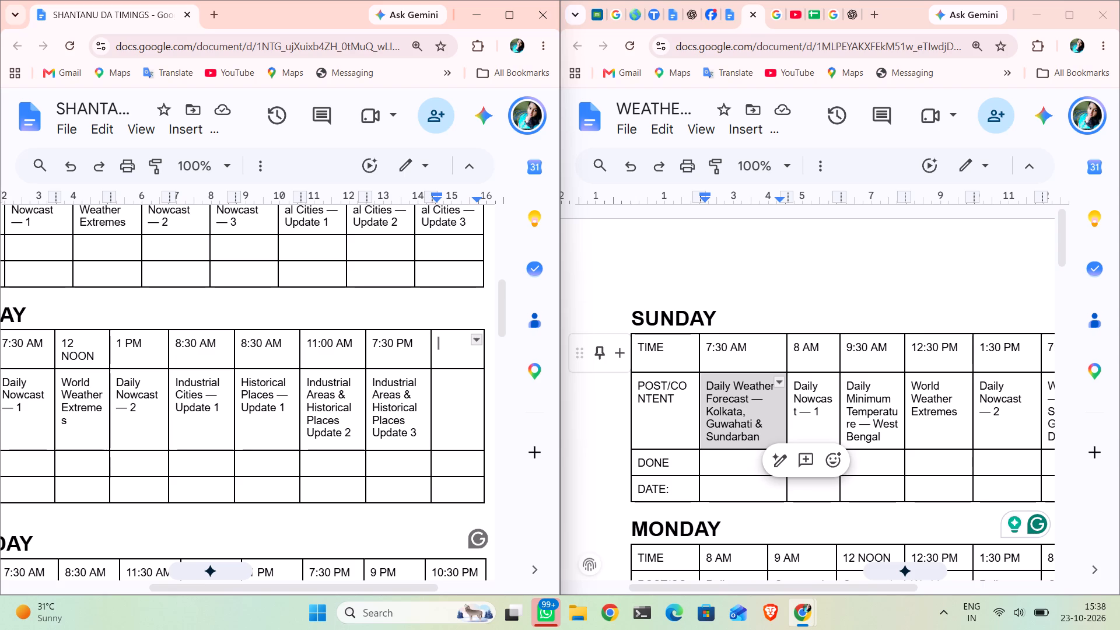
click(258, 465)
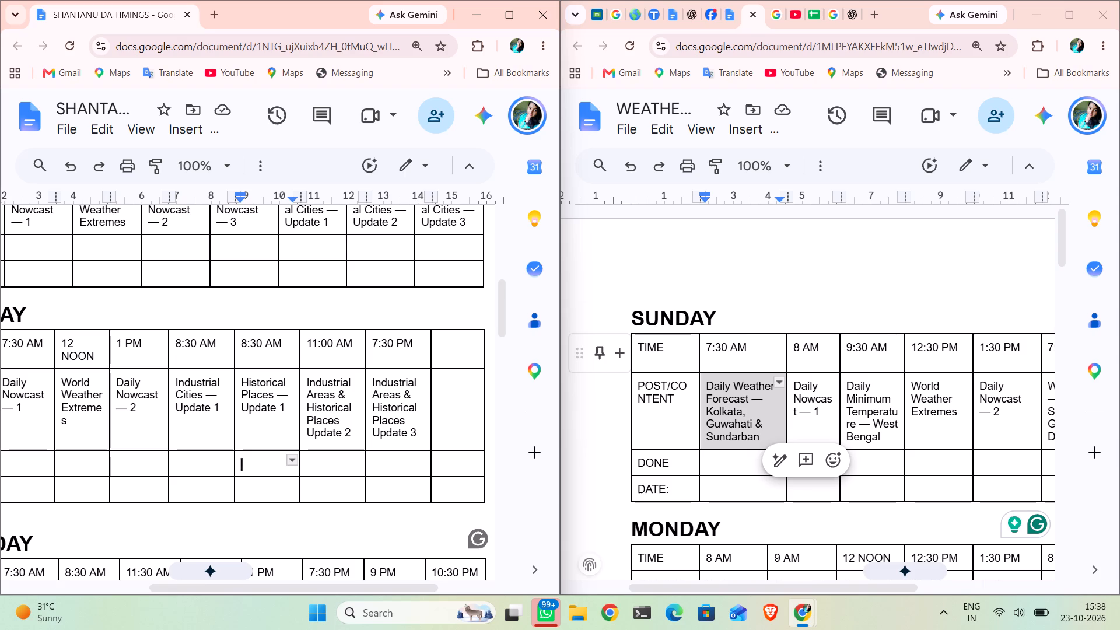
key(ctrl+v)
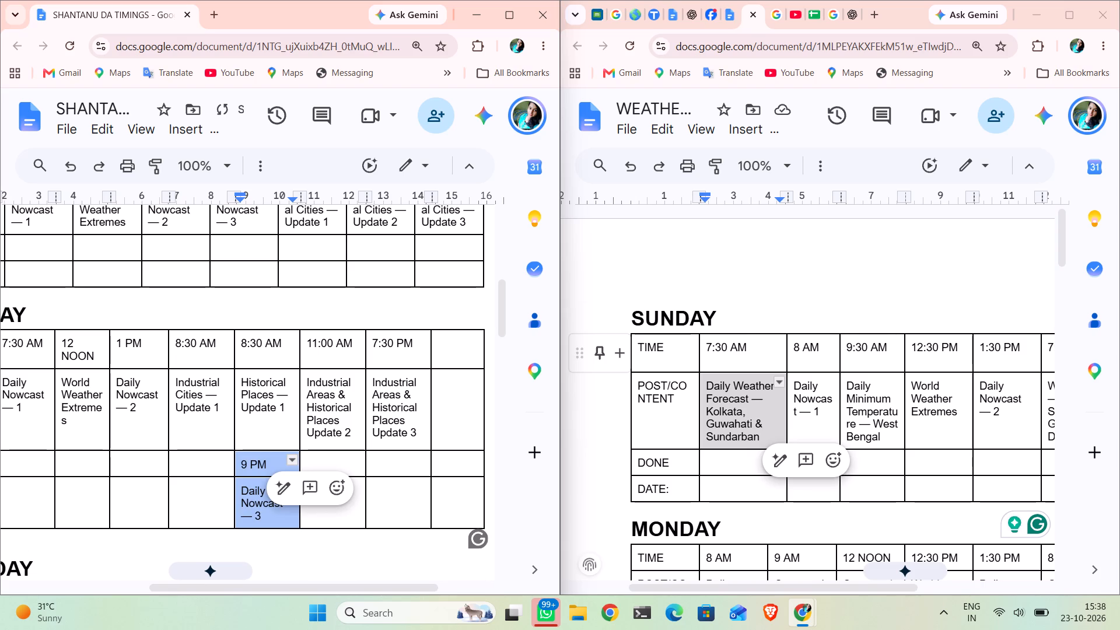
Shift Monday's Historical Places — Update 1 and Industrial Areas & Historical Places Updates 2 and 3, with their times, one column later.
drag(422, 438, 242, 349)
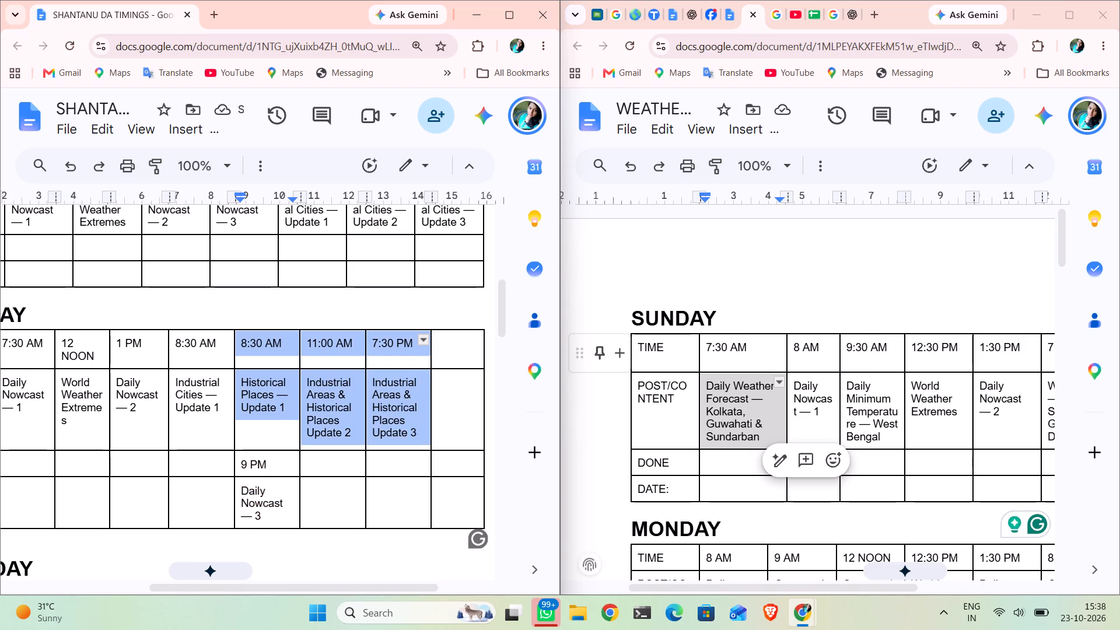
key(ctrl+x)
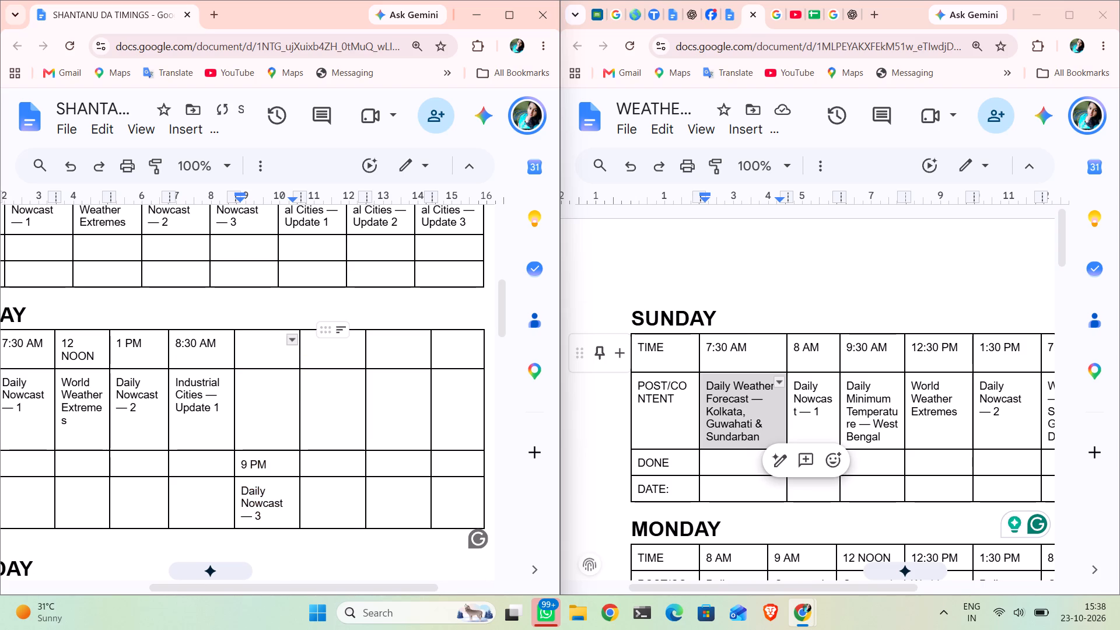
click(331, 346)
key(ctrl+v)
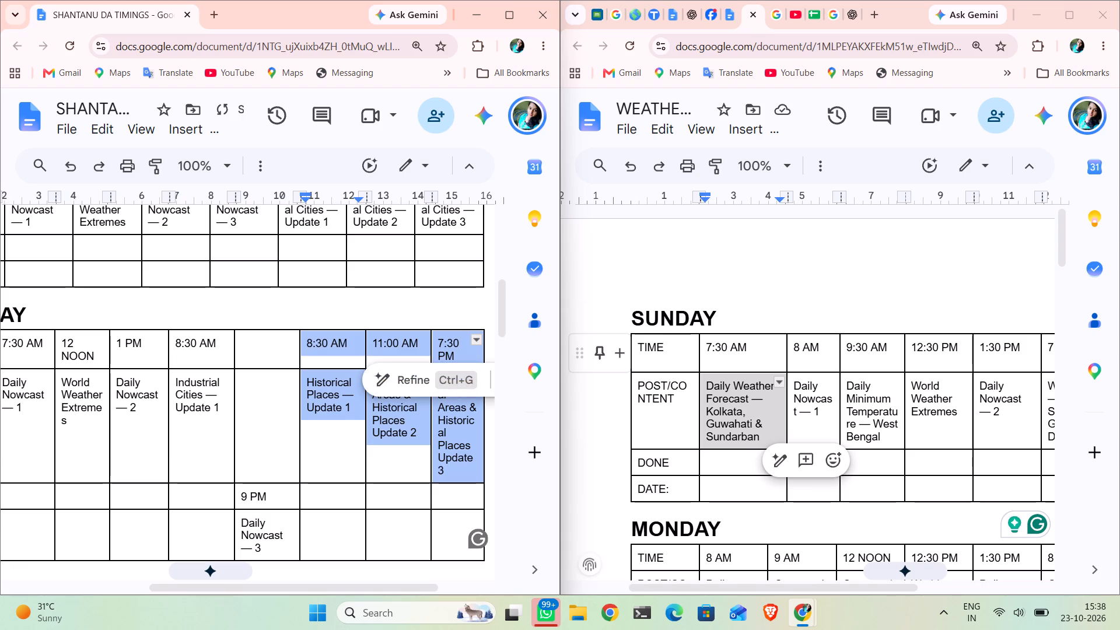
Move the 9 PM Daily Nowcast — 3 entry up into Monday's empty column before Historical Places — Update 1.
drag(282, 549, 237, 494)
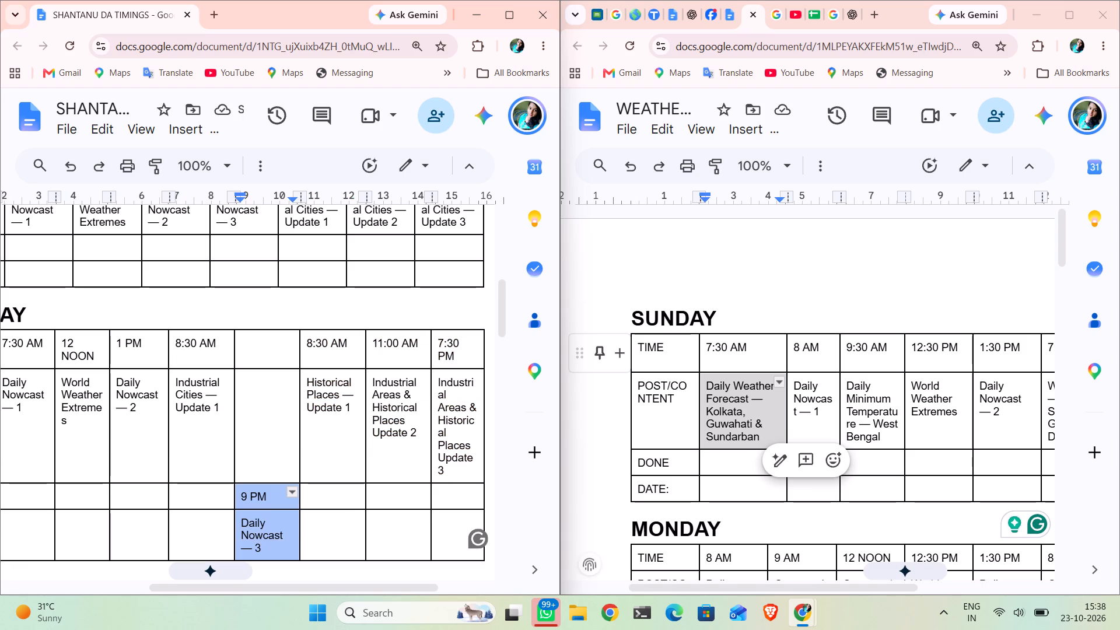
key(ctrl+x)
click(255, 345)
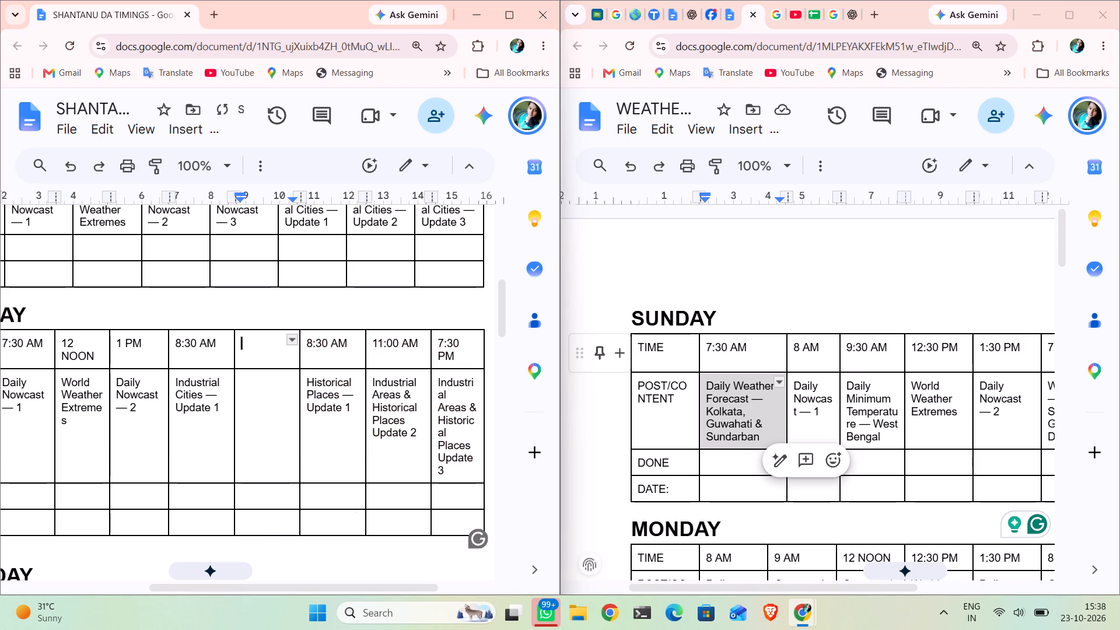
key(ctrl+v)
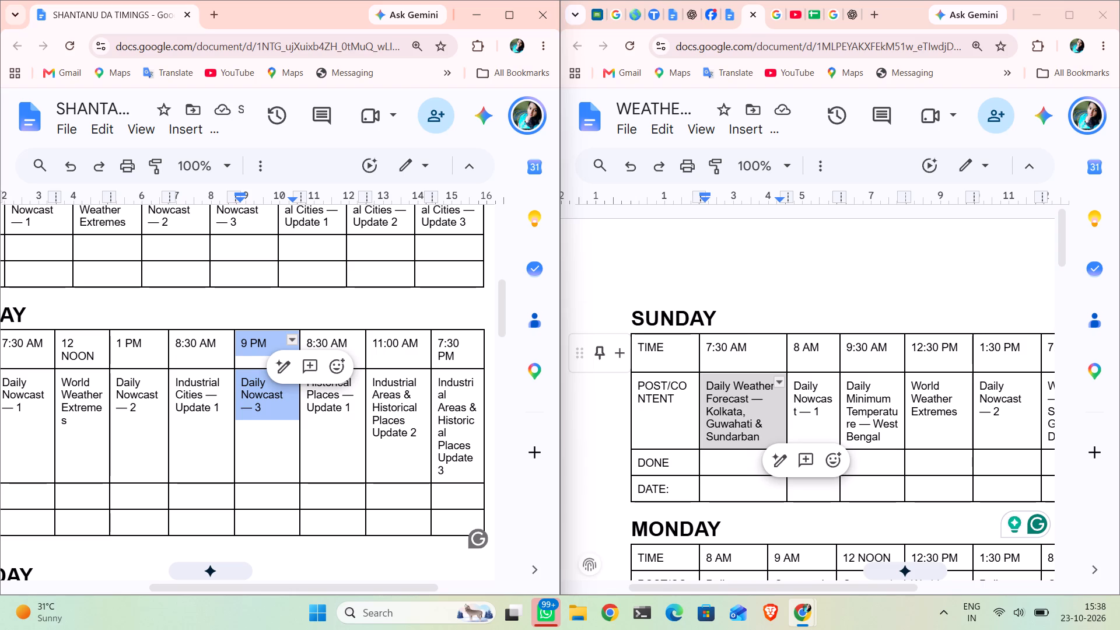
Widen the last column of Monday's table, which holds Industrial Areas & Historical Places Update 3.
drag(485, 382, 502, 384)
scroll(436, 460, left, 1)
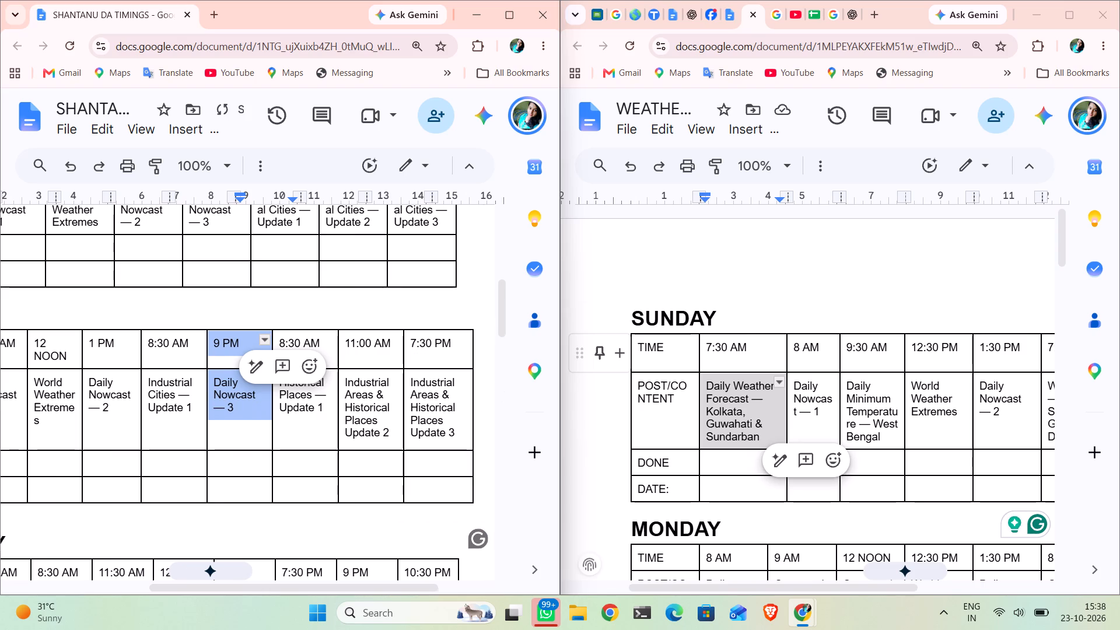
Cut Tuesday's 8:30 AM and 11:30 AM entries, Weather — All Districts of West Bengal Updates 1 and 2, including their times.
scroll(436, 460, left, 2)
scroll(436, 460, down, 2)
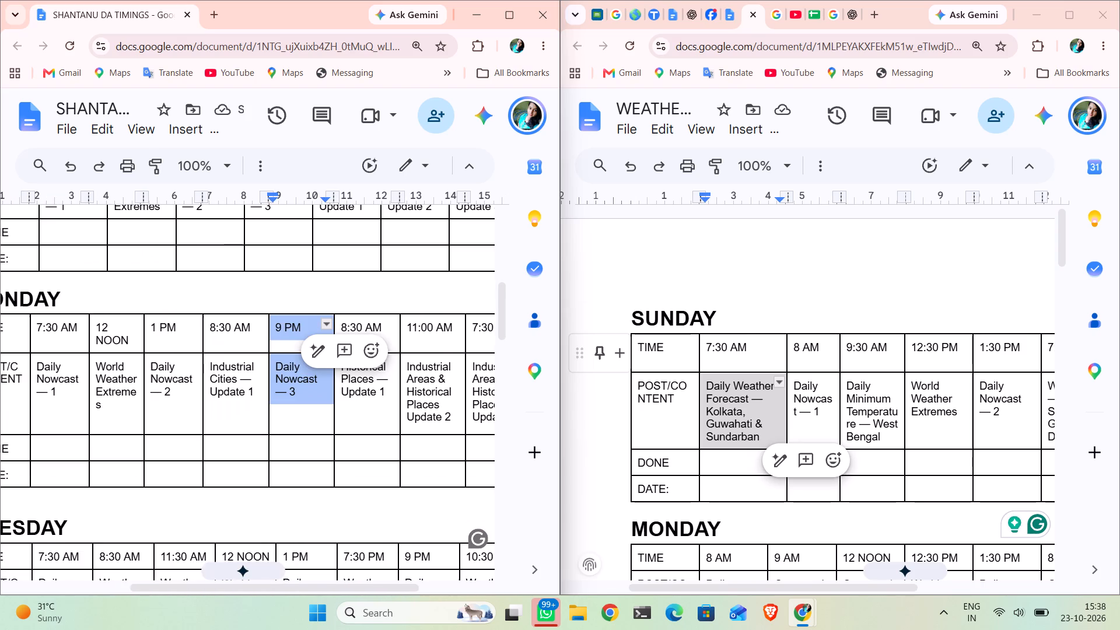
scroll(436, 460, down, 3)
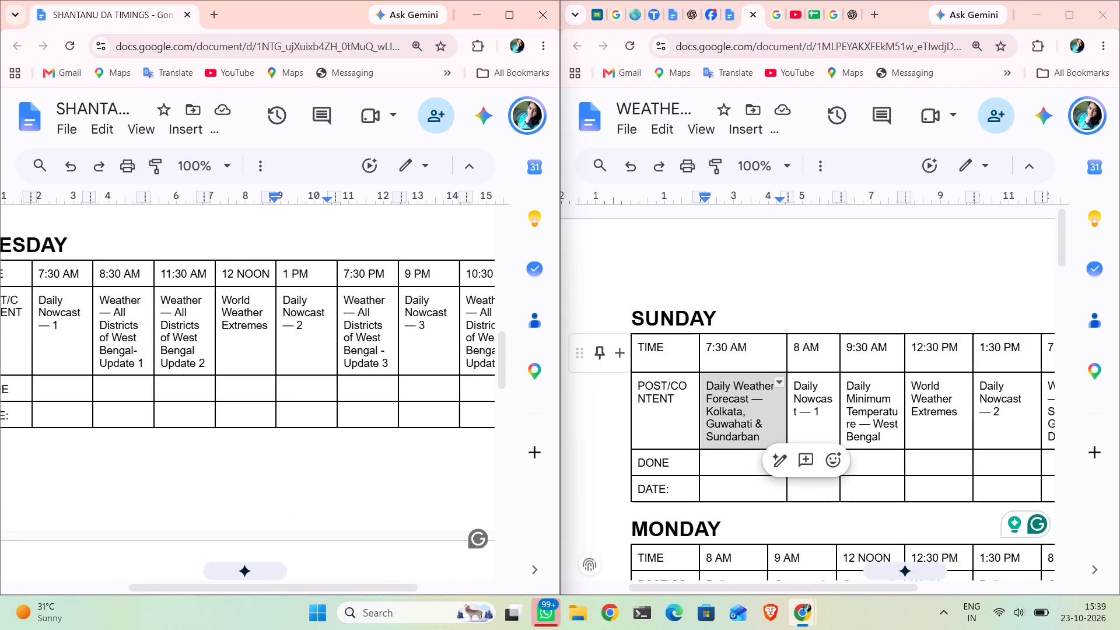
scroll(436, 460, down, 1)
scroll(436, 460, right, 1)
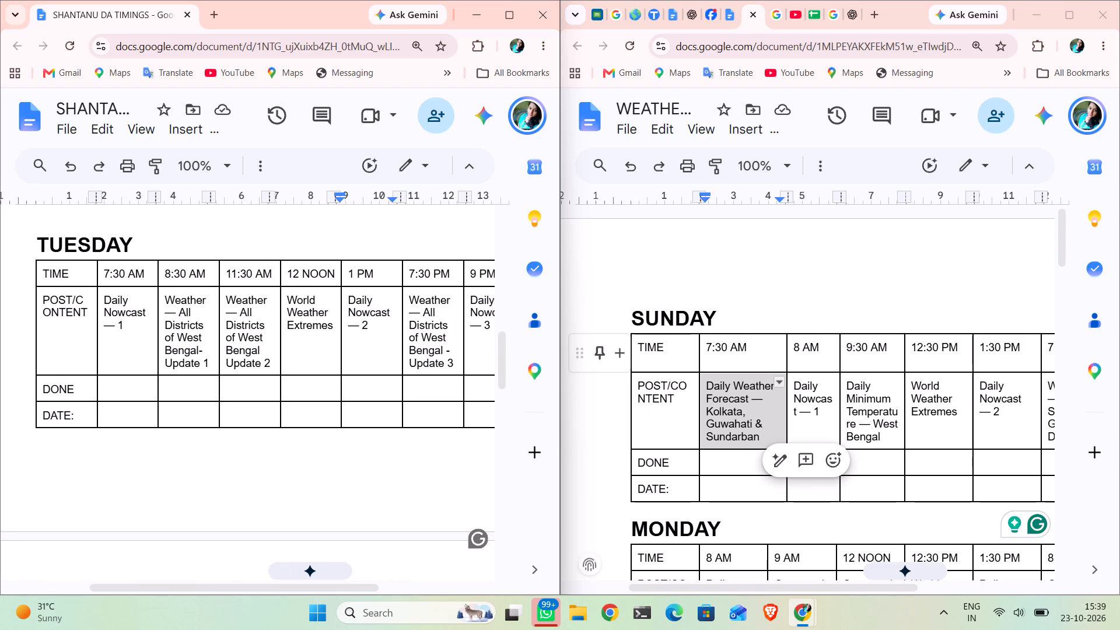
drag(166, 269, 272, 363)
key(ctrl+x)
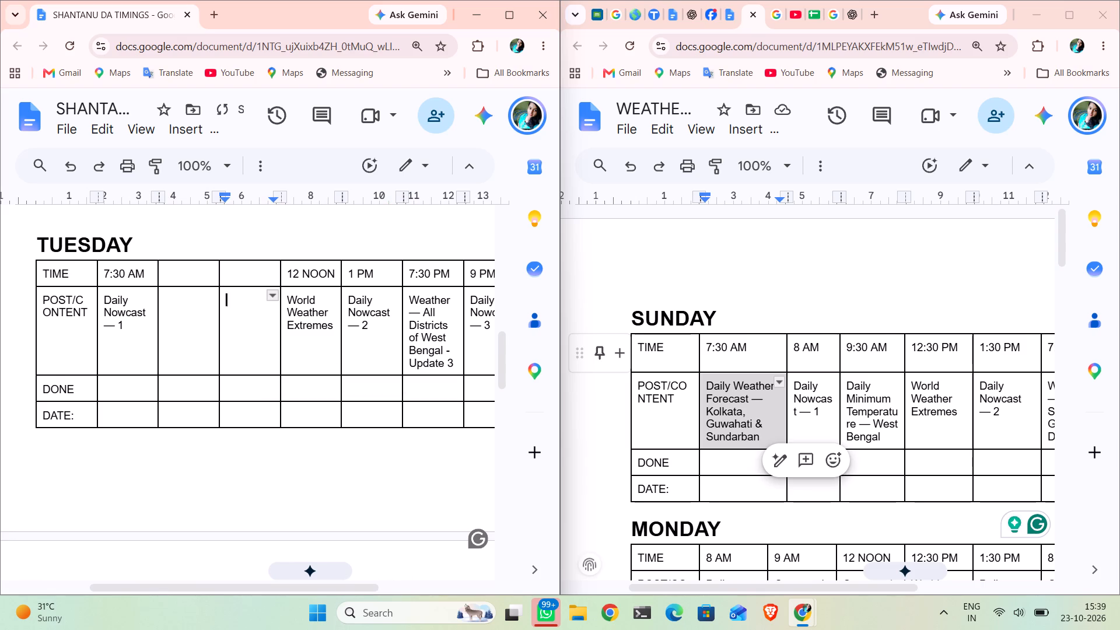
Delete the two emptied columns between 7:30 AM and 12 NOON in Tuesday's table.
right_click(236, 334)
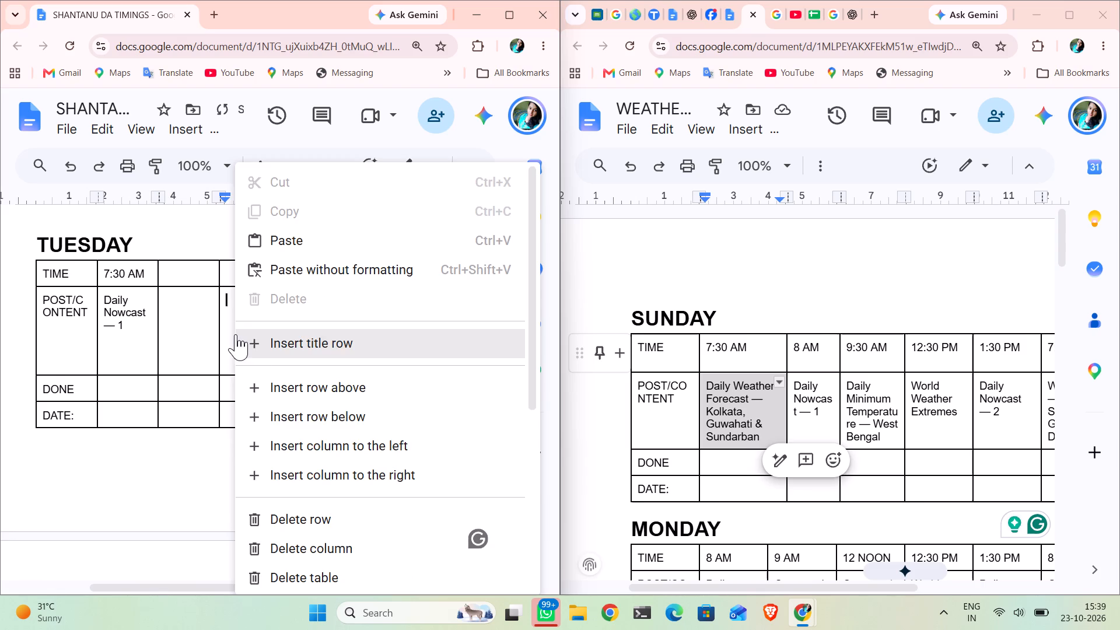
click(307, 545)
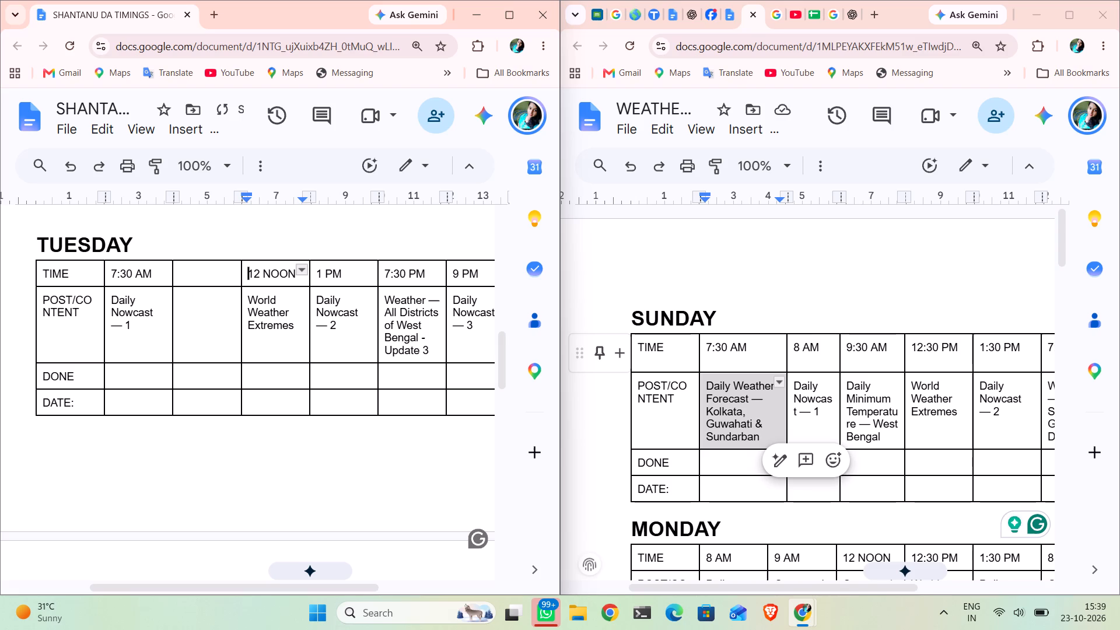
click(222, 330)
right_click(222, 330)
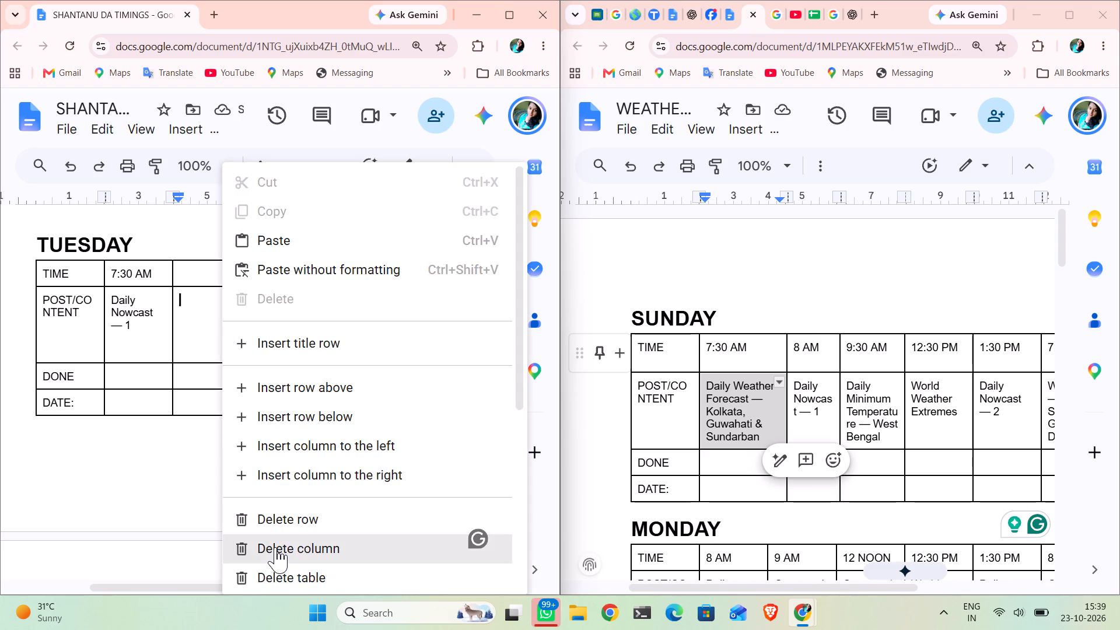
click(275, 547)
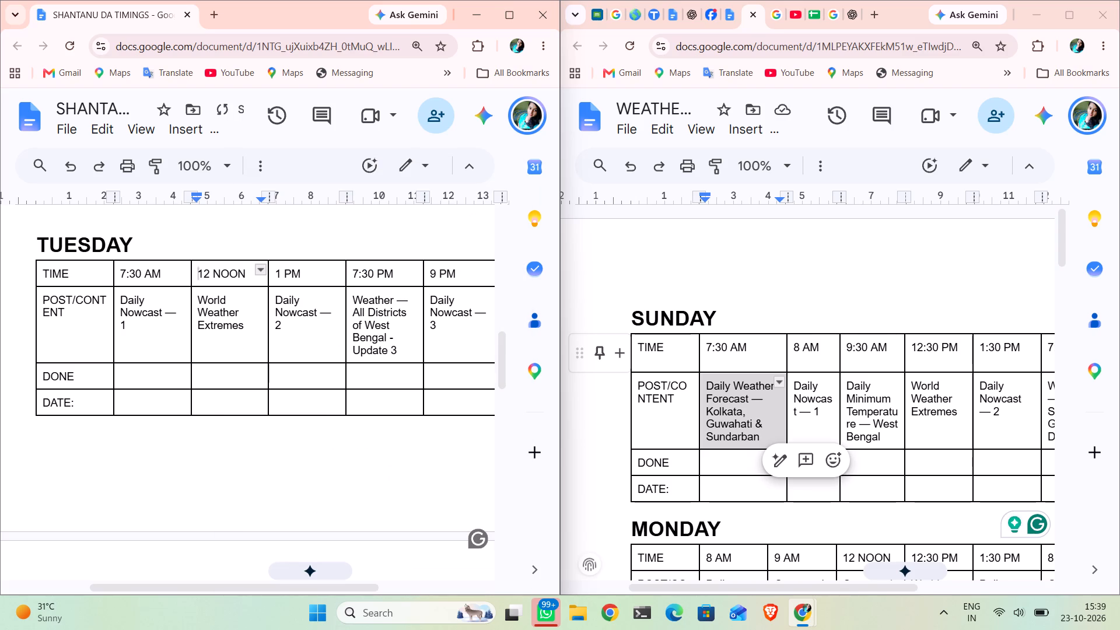
Paste the cut 8:30 AM and 11:30 AM entries into Tuesday's DONE and DATE cells under the 7:30 PM and 9 PM columns.
scroll(293, 419, left, 1)
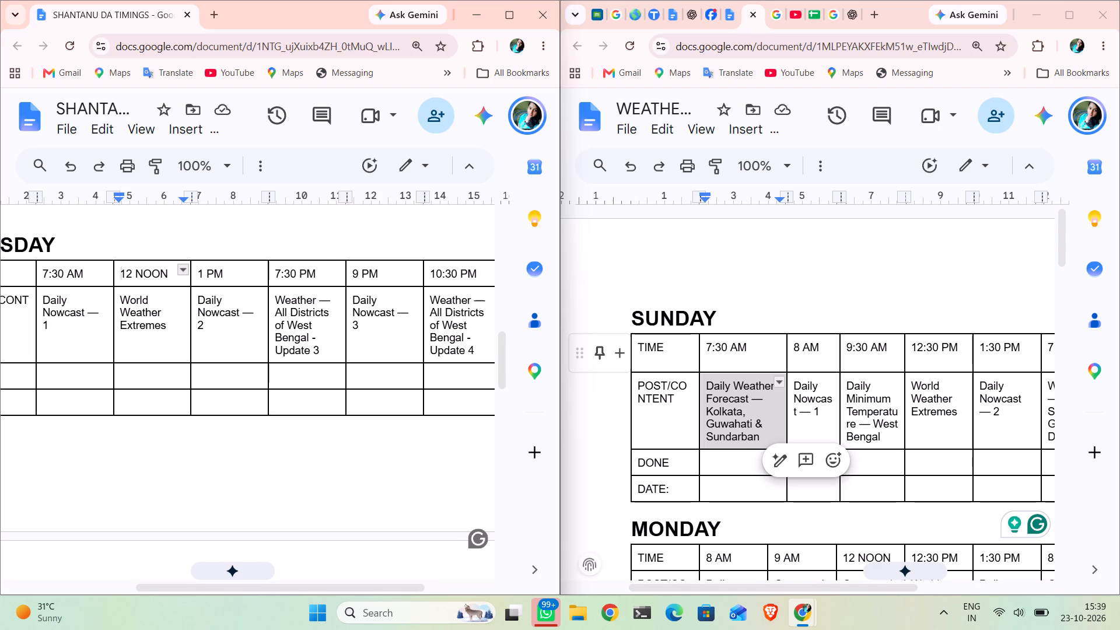
click(303, 379)
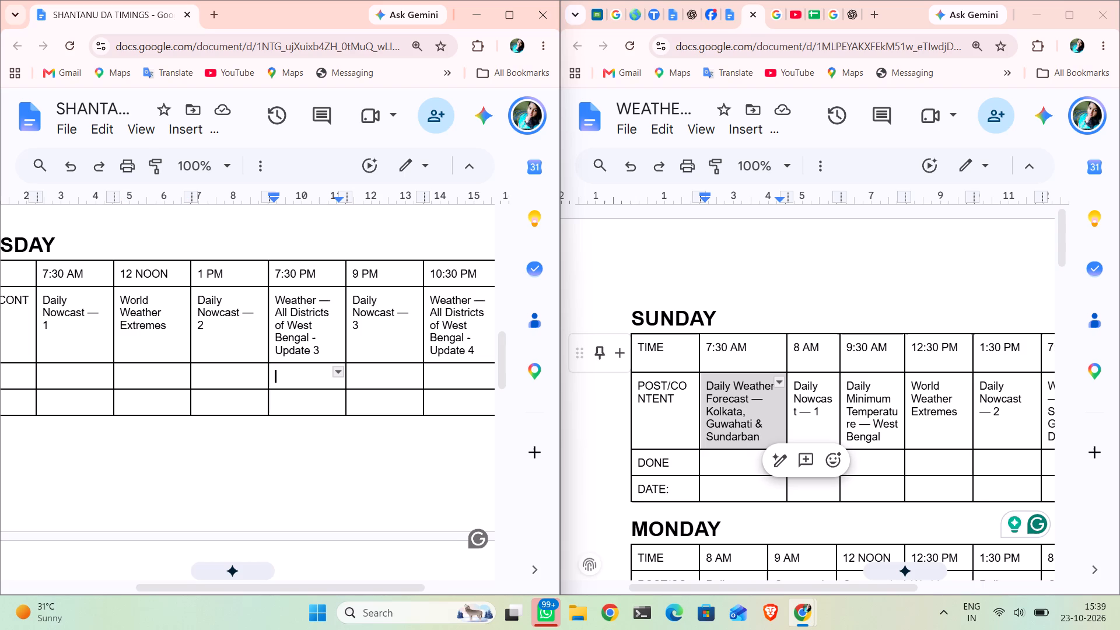
key(ctrl+v)
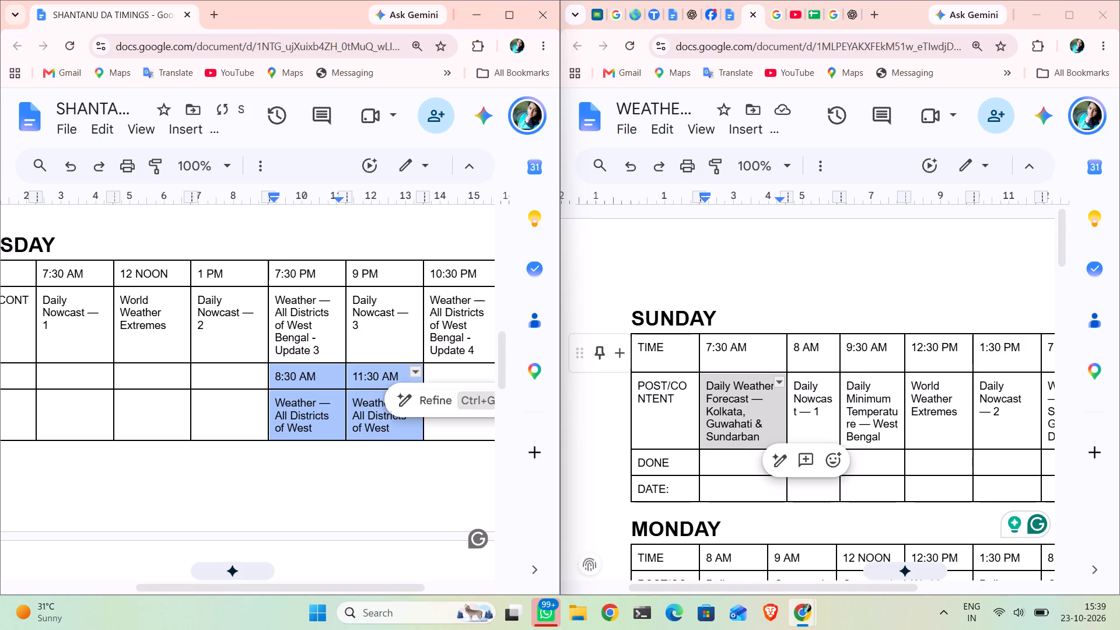
Cut Tuesday's 9 PM Daily Nowcast — 3 entry together with its time.
drag(370, 336, 349, 276)
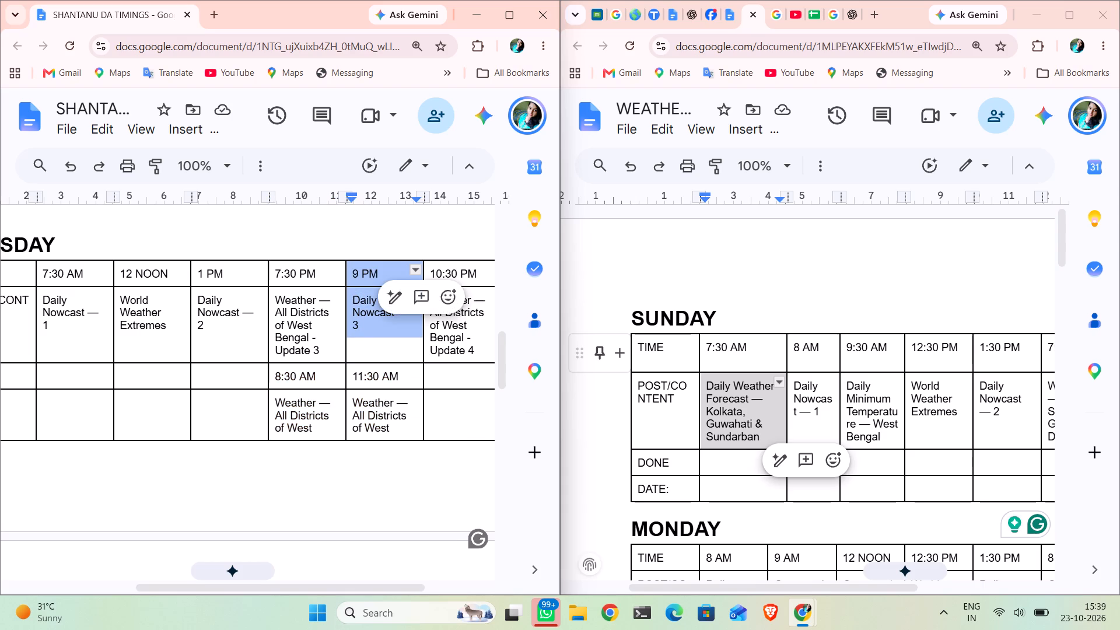
key(ctrl+c)
key(ctrl+x)
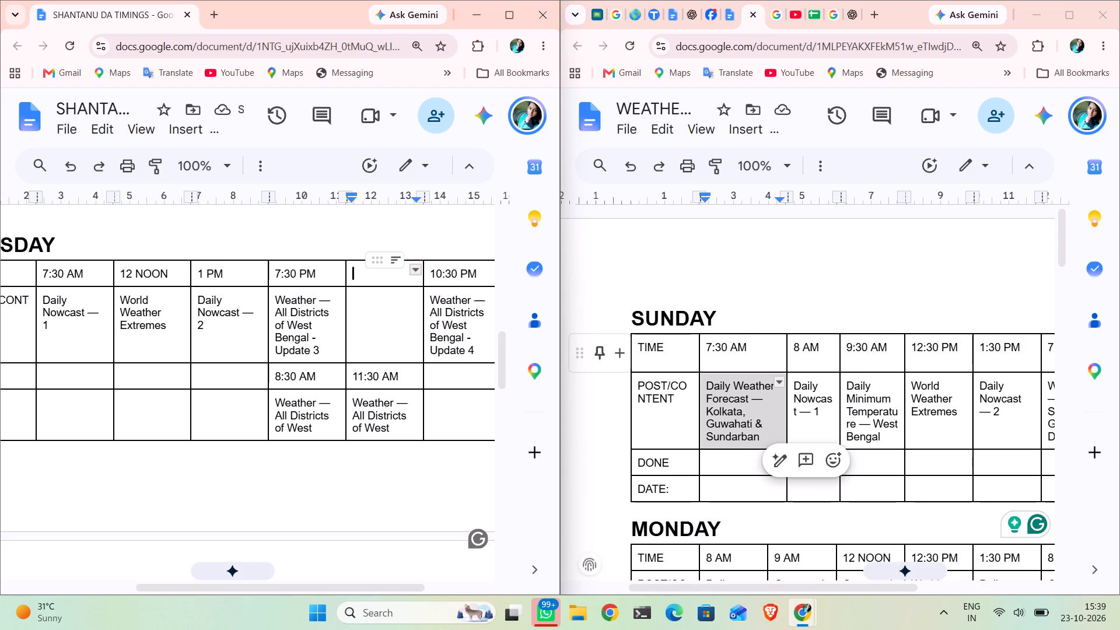
Heighten Tuesday's DATE row and move the 7:30 PM Weather — All Districts of West Bengal - Update 3 entry into the emptied next column.
drag(320, 351, 277, 270)
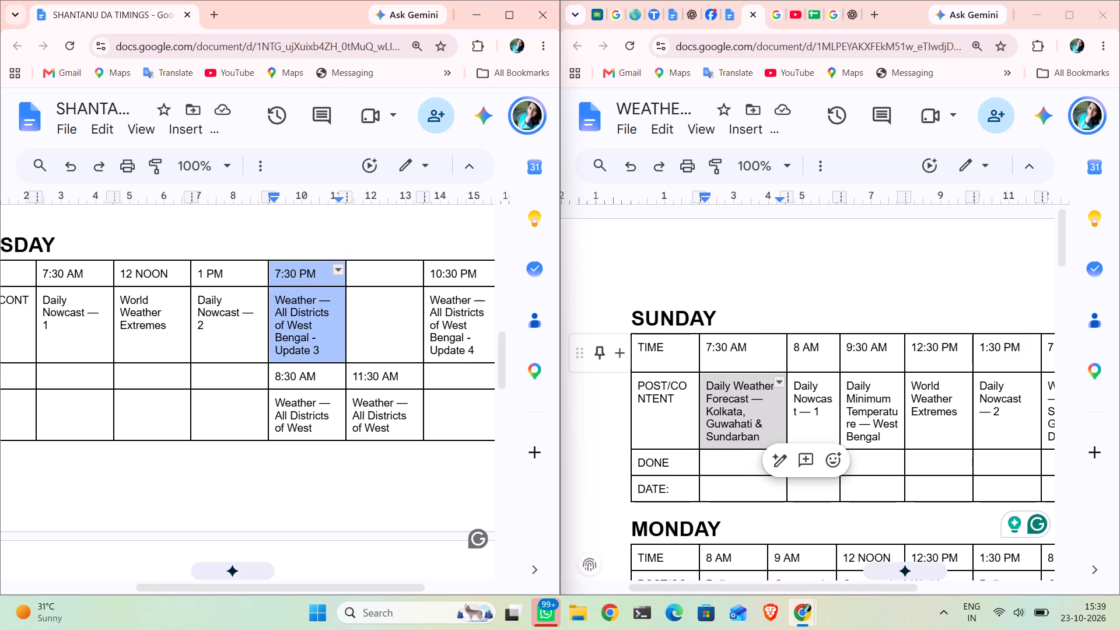
drag(277, 270, 276, 269)
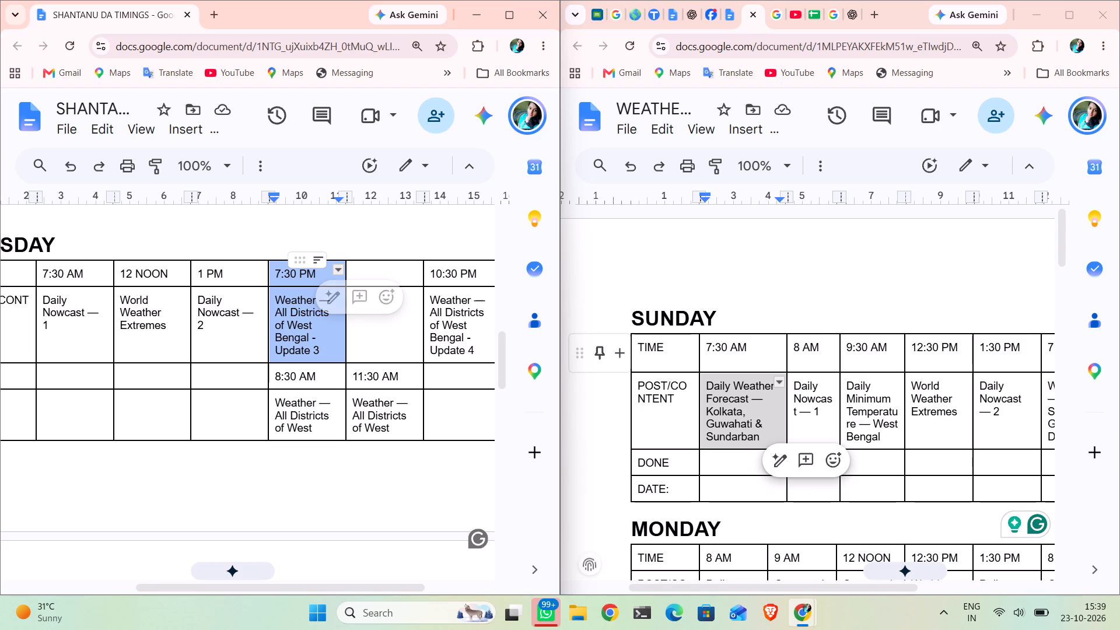
scroll(276, 269, left, 1)
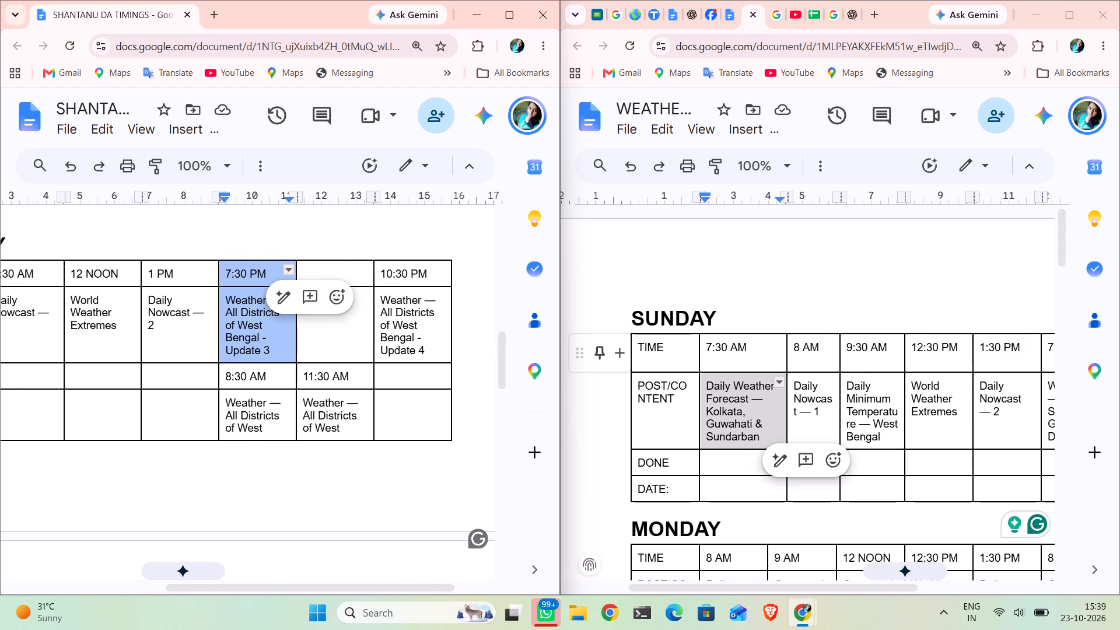
drag(325, 441, 325, 472)
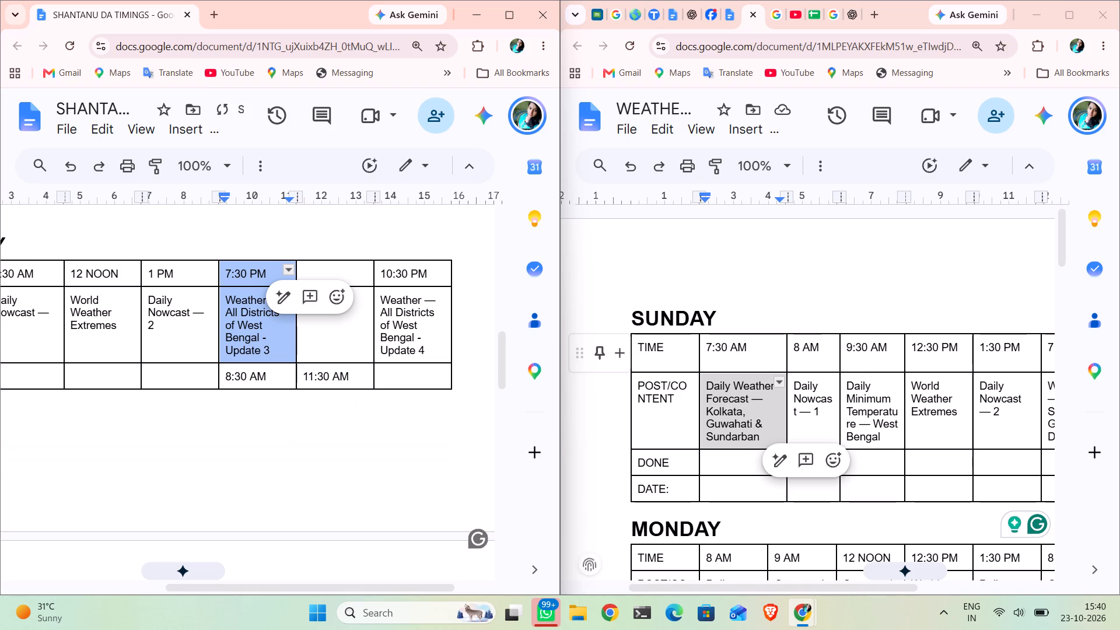
scroll(328, 447, right, 1)
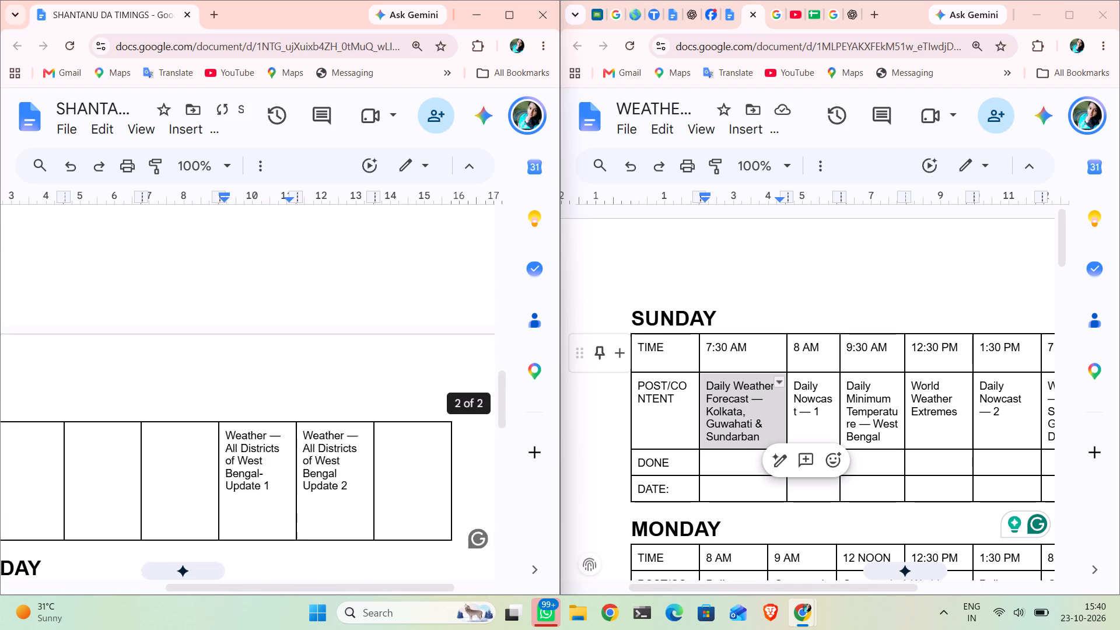
scroll(328, 447, right, 1)
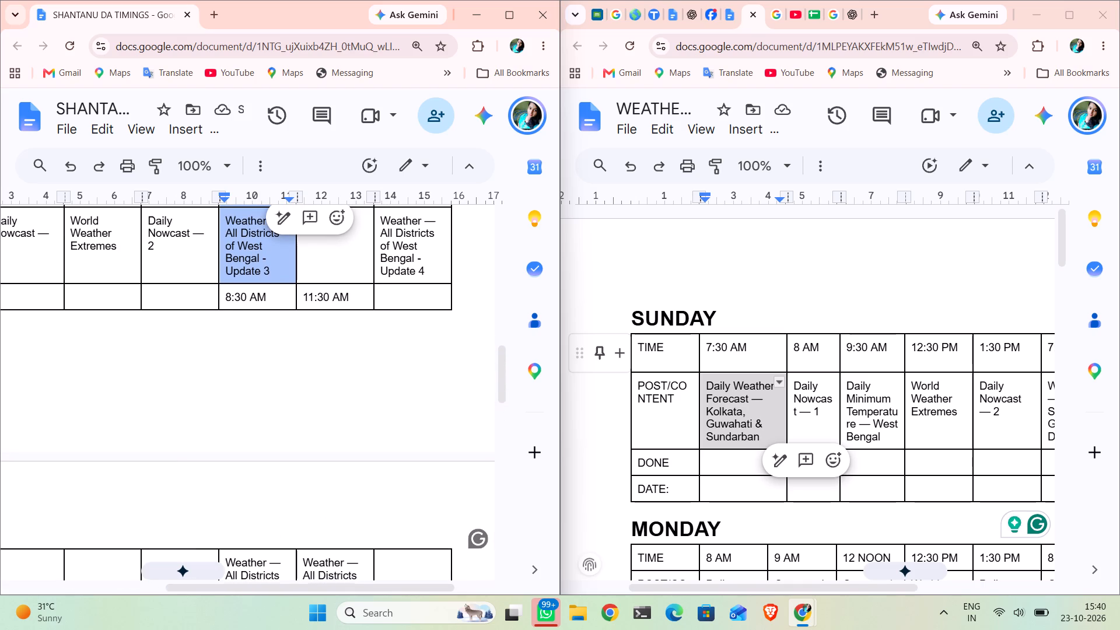
scroll(328, 447, right, 1)
scroll(328, 447, up, 1)
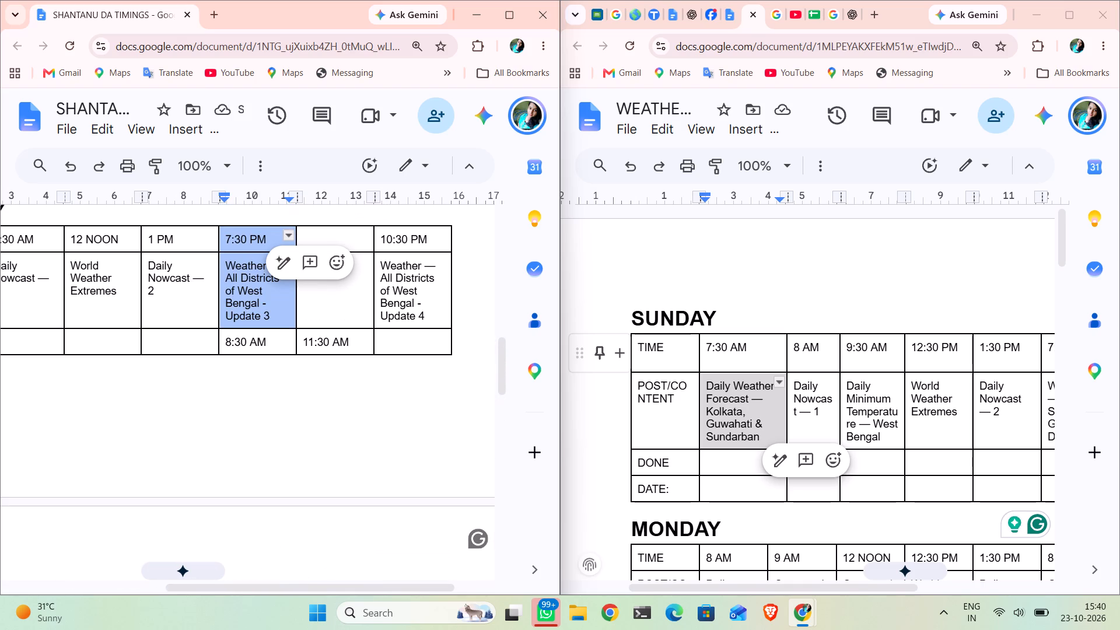
key(ctrl+x)
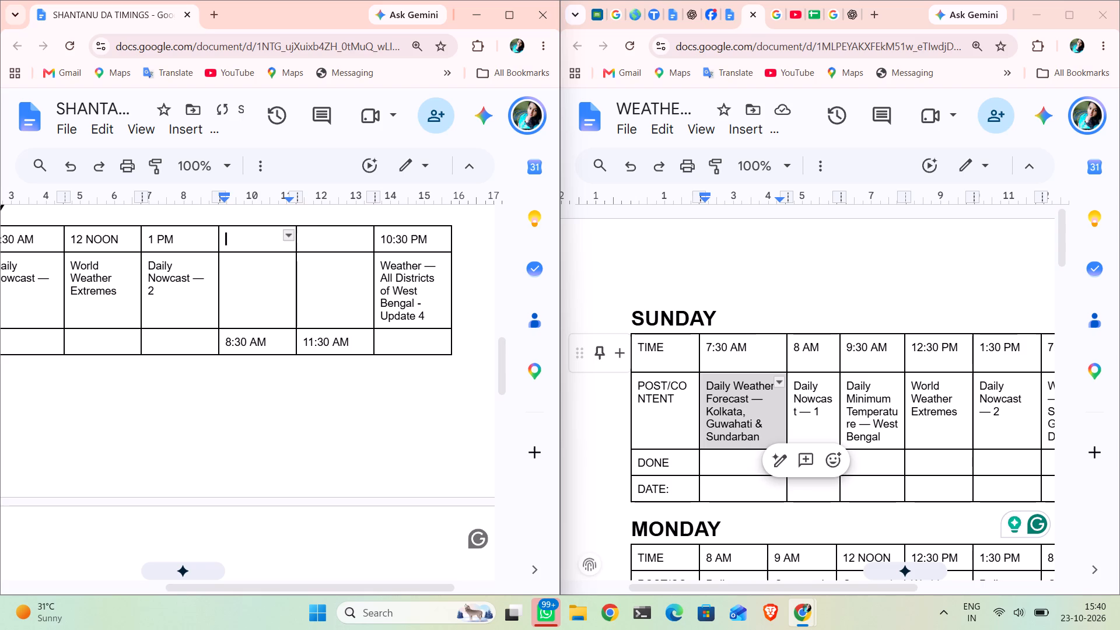
click(335, 247)
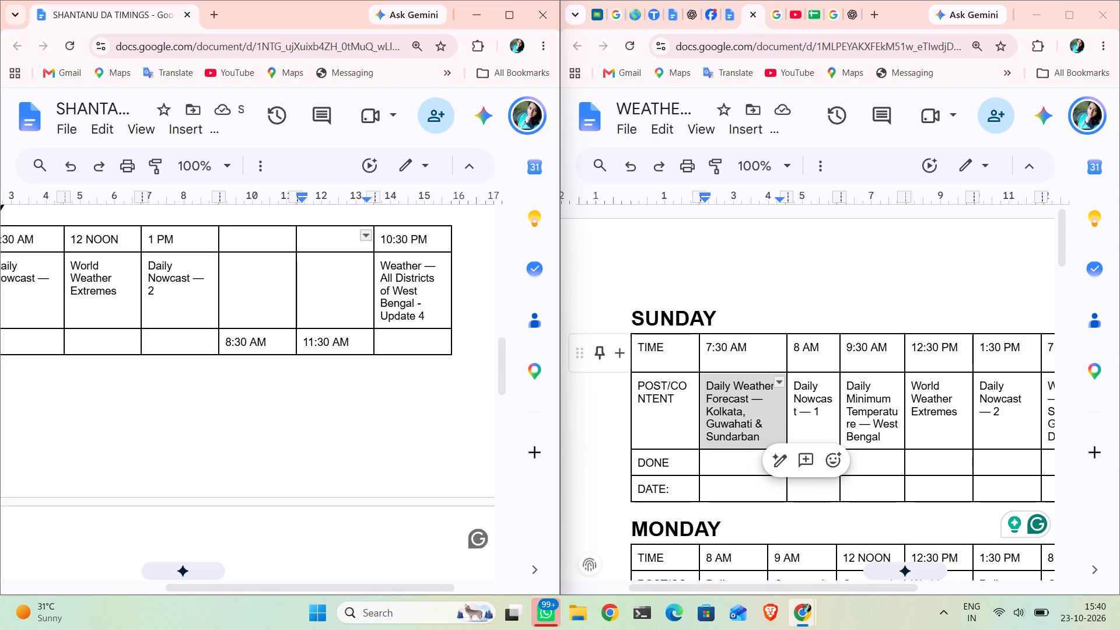
key(ctrl+v)
Cut the Weather — All Districts of West Bengal Update 1 and Update 2 texts from Tuesday's DATE row.
scroll(335, 247, down, 1)
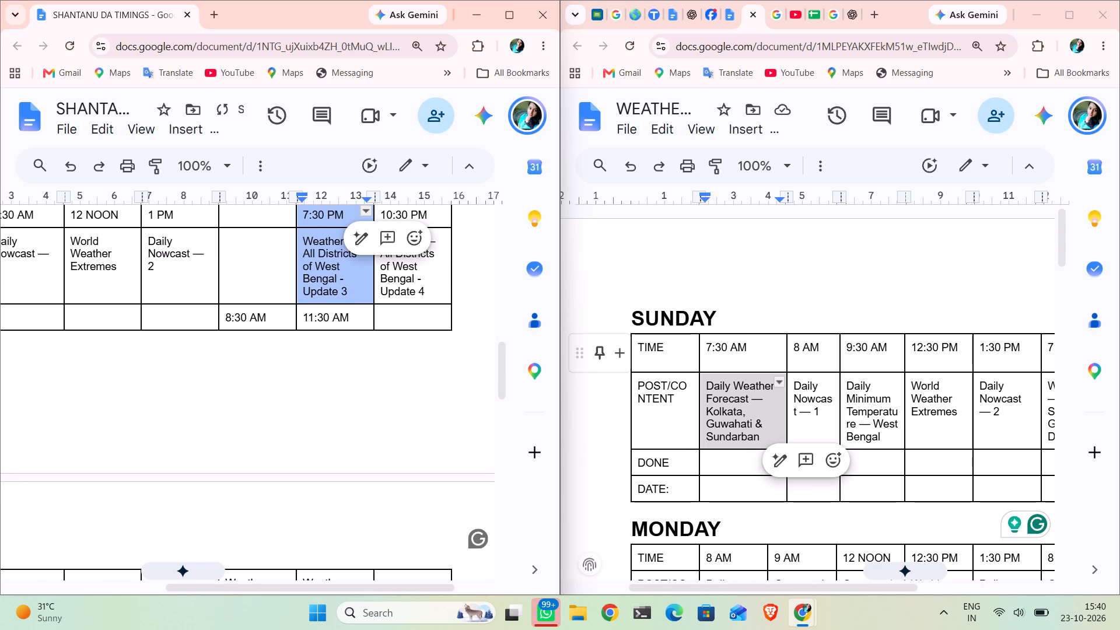
scroll(335, 247, down, 2)
drag(404, 515, 283, 447)
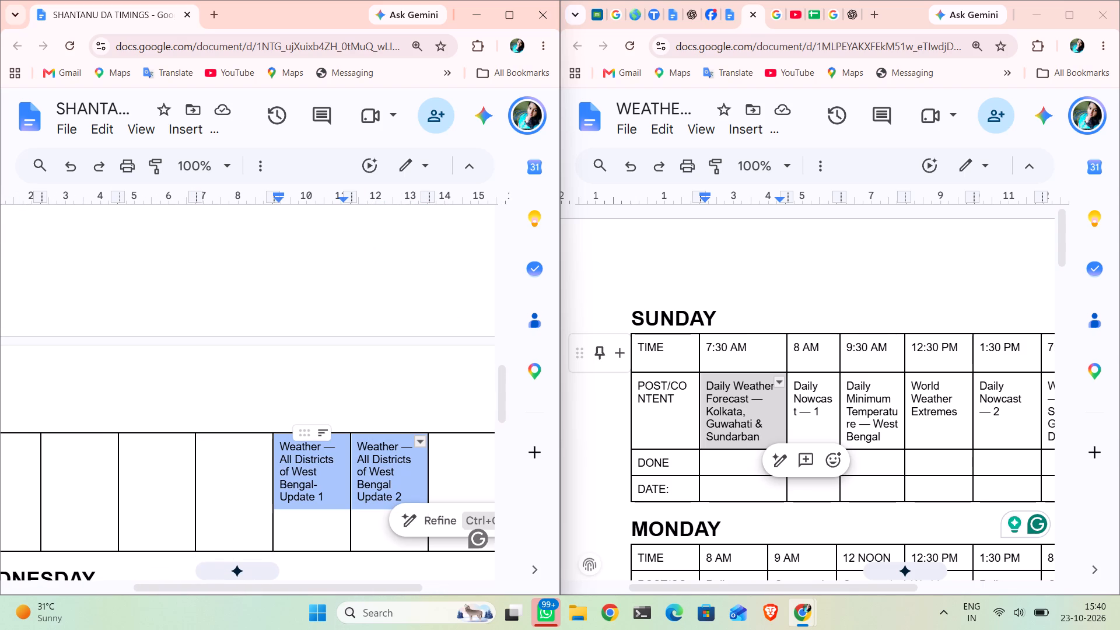
key(ctrl+x)
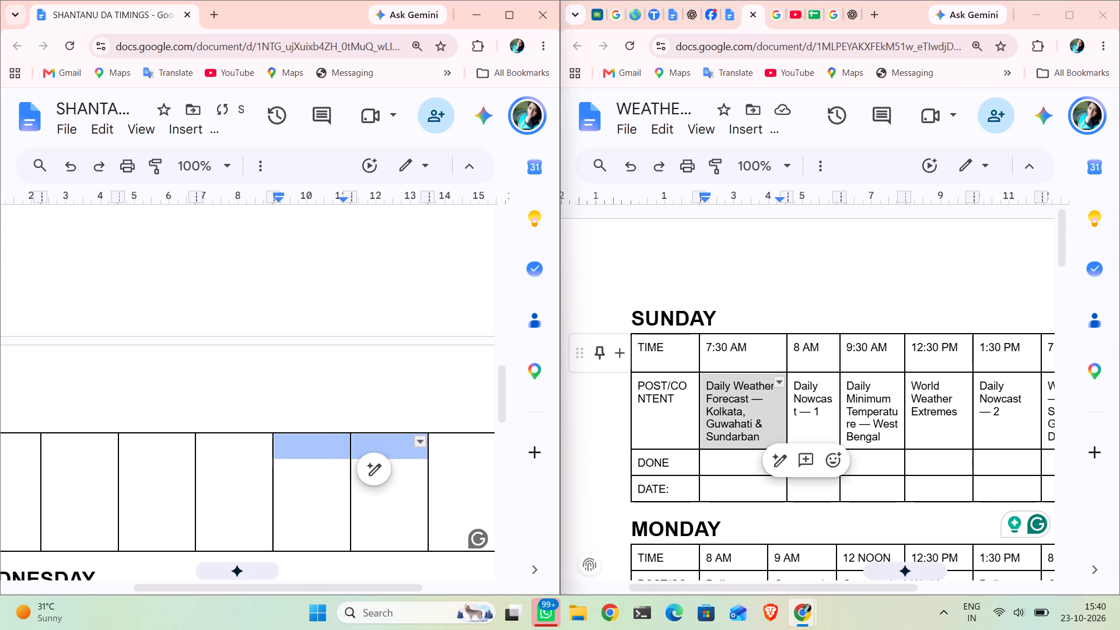
Shrink Tuesday's emptied DATE row so it fits directly beneath the DONE row on the same page.
drag(292, 555, 369, 326)
scroll(361, 342, up, 4)
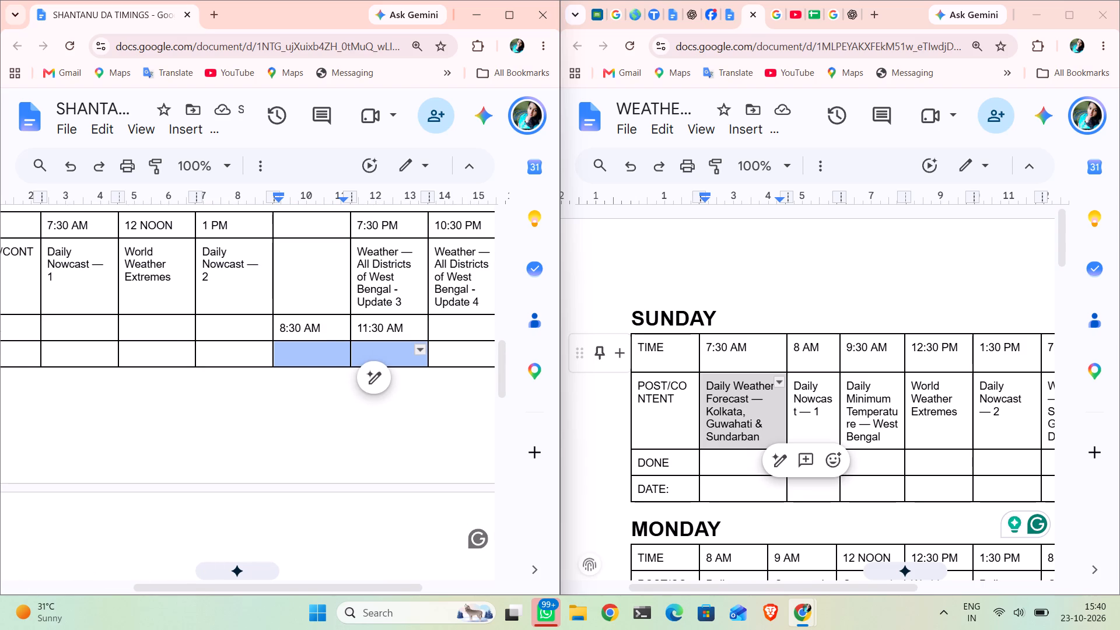
Insert a blank column before the empty column that follows Tuesday's 1 PM Daily Nowcast — 2 entry.
scroll(302, 229, left, 1)
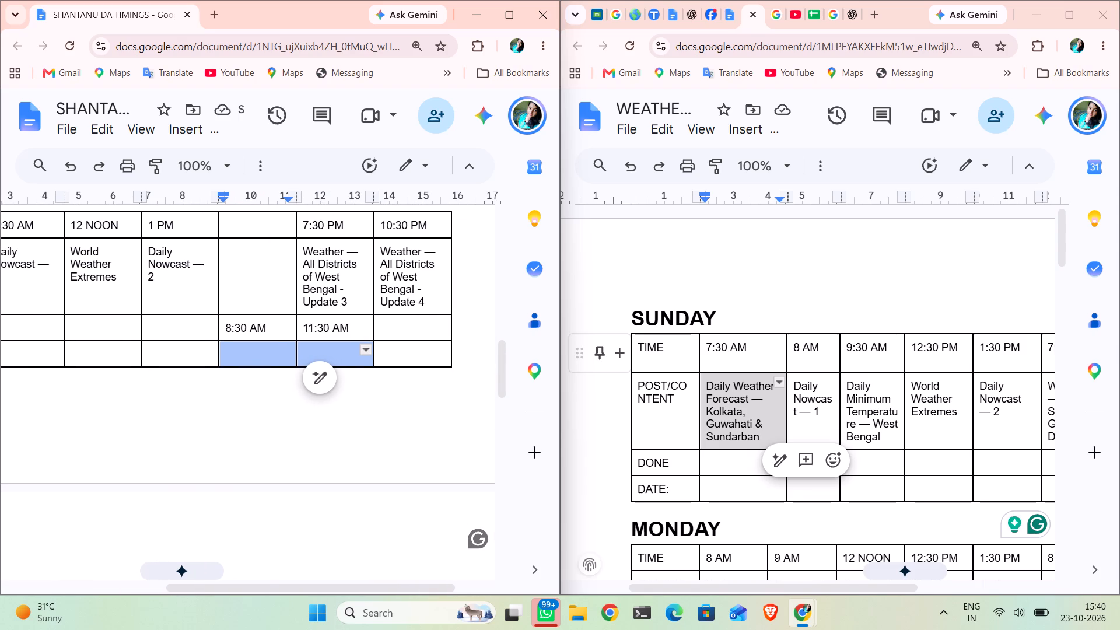
scroll(302, 229, left, 1)
right_click(242, 259)
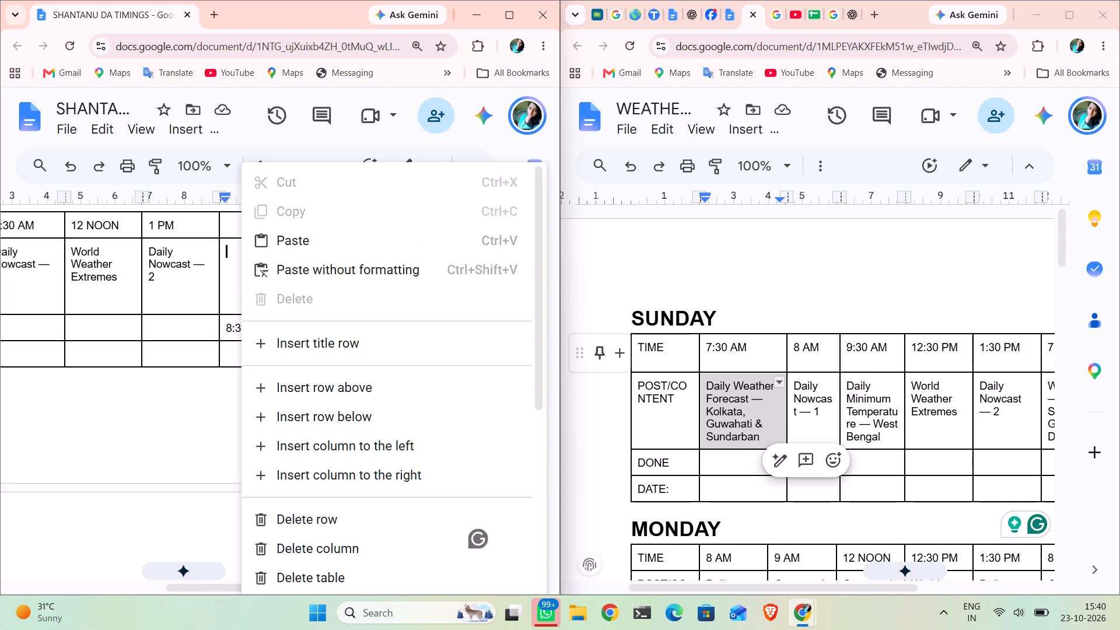
click(339, 454)
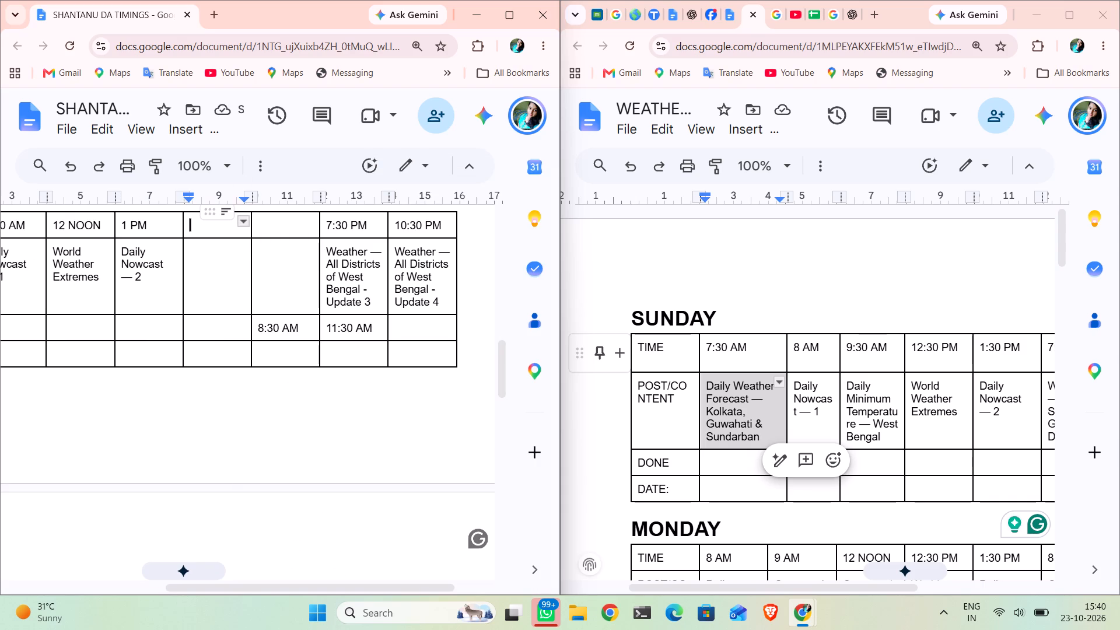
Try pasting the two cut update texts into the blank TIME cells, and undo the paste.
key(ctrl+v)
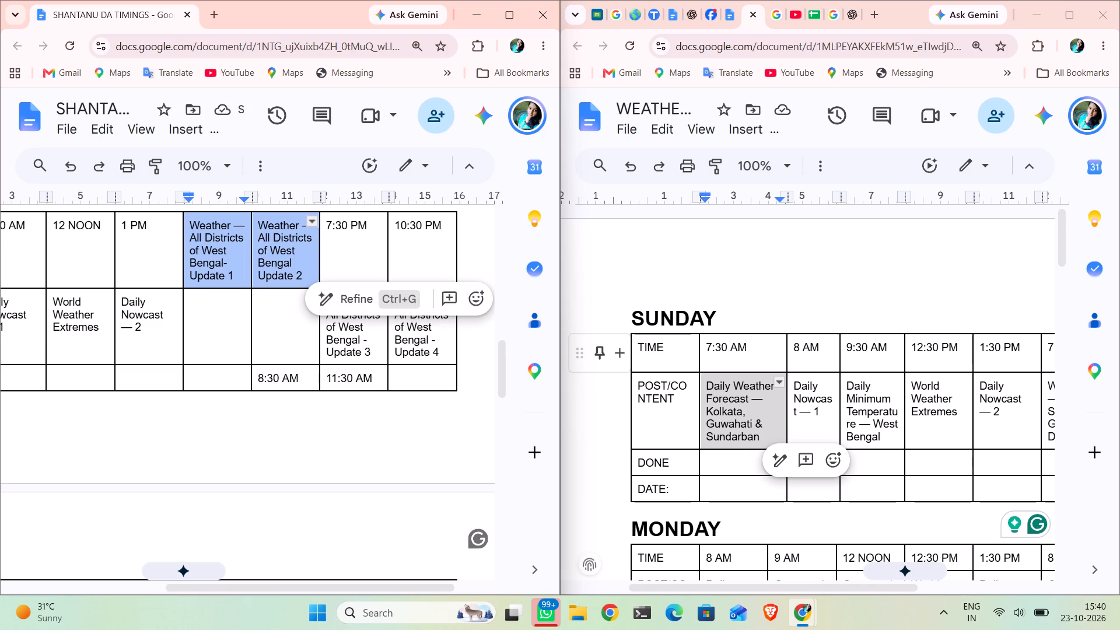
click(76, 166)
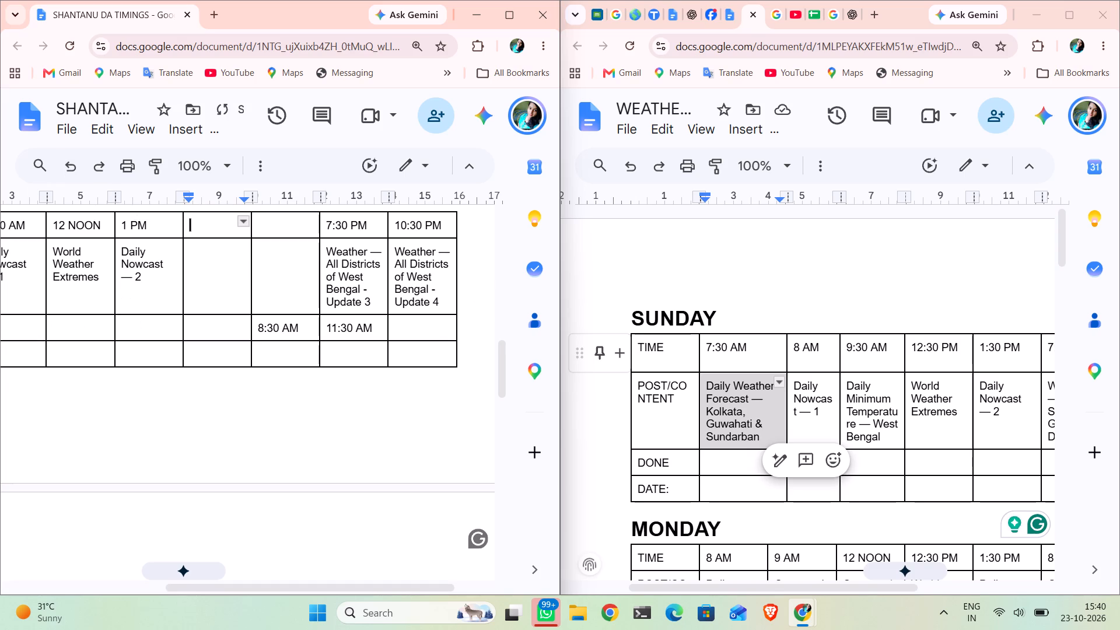
Paste Weather — All Districts of West Bengal Updates 1 and 2 into Tuesday's two blank POST/CONTENT cells before Update 3.
click(202, 267)
key(ctrl+v)
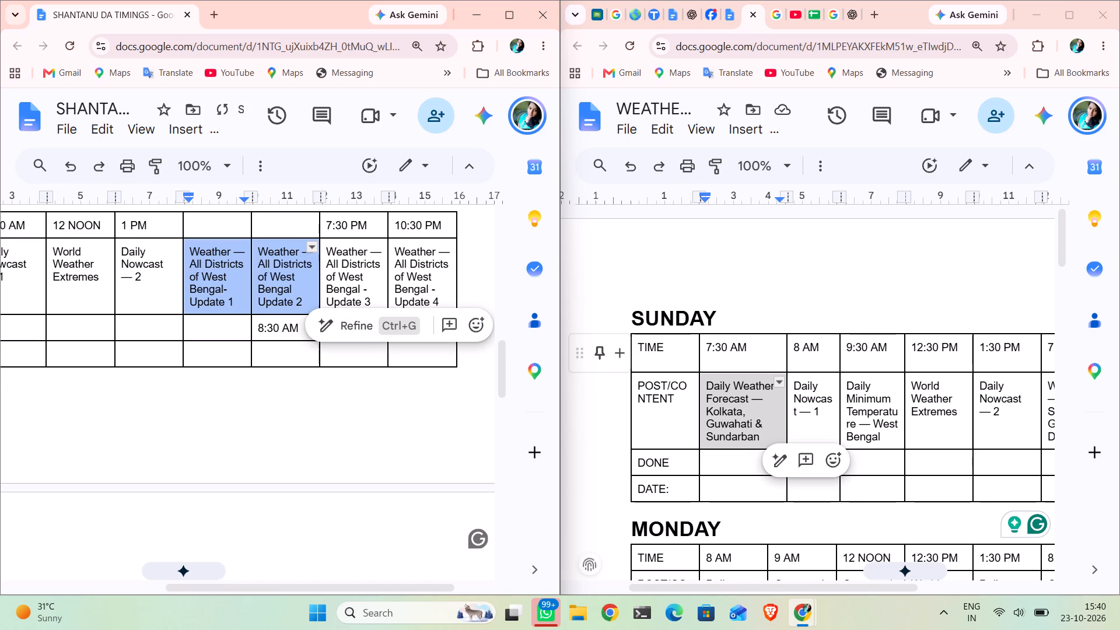
Clear the leftover 8:30 AM and 11:30 AM entries from Tuesday's DONE row.
click(201, 226)
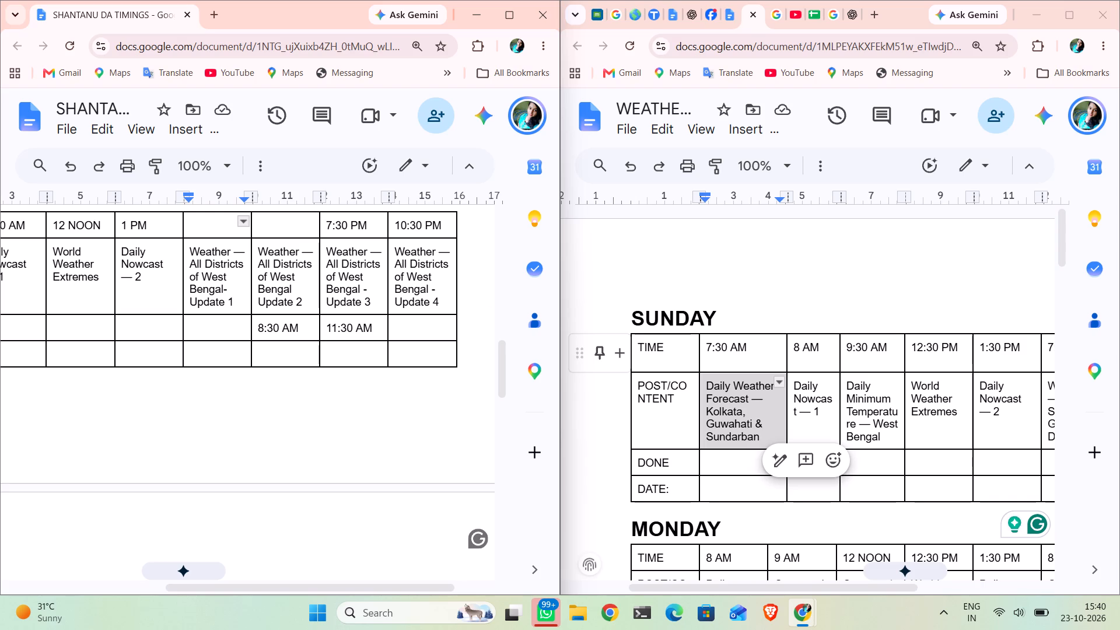
drag(375, 327, 315, 331)
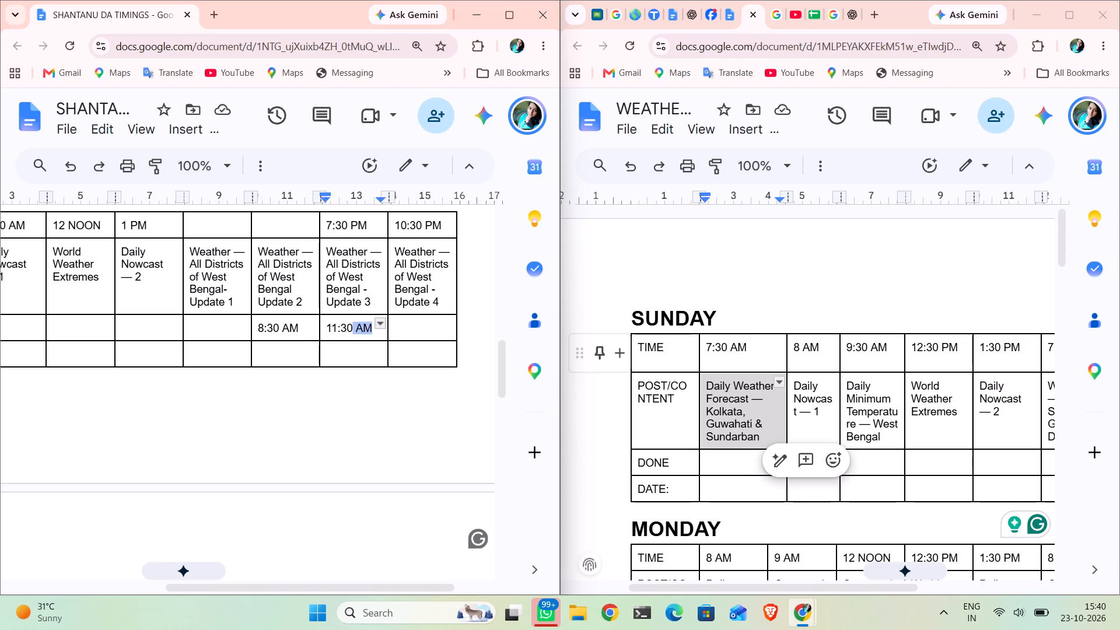
drag(315, 331, 262, 336)
key(BackSpace)
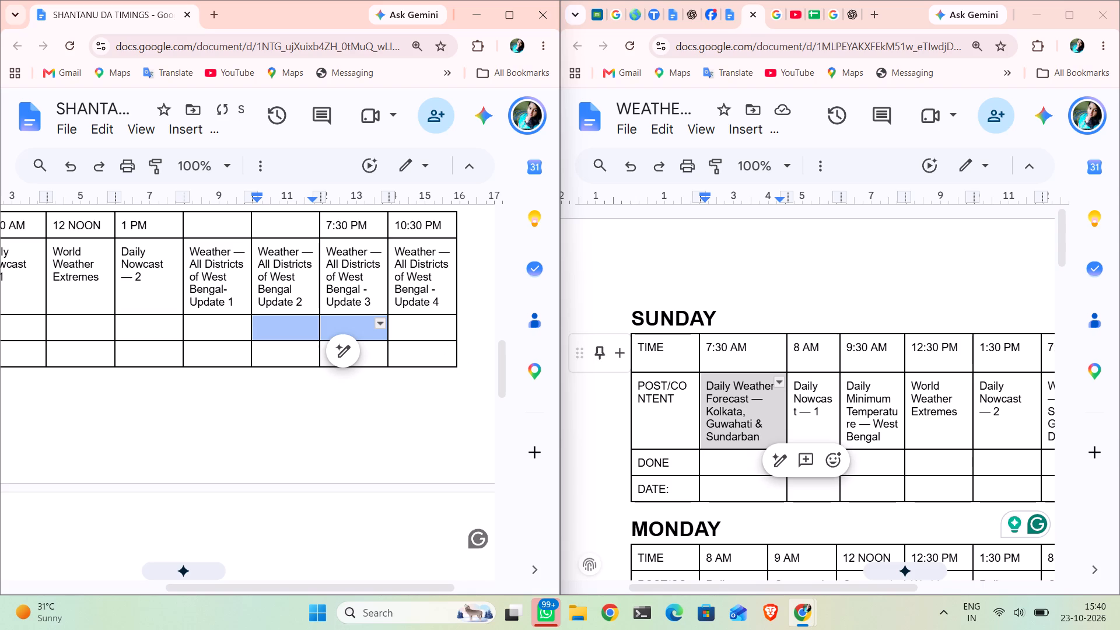
Replace Tuesday's TIME entries for Weather — All Districts of West Bengal Updates 1 to 4 with 10 PM in each cell.
scroll(262, 336, right, 1)
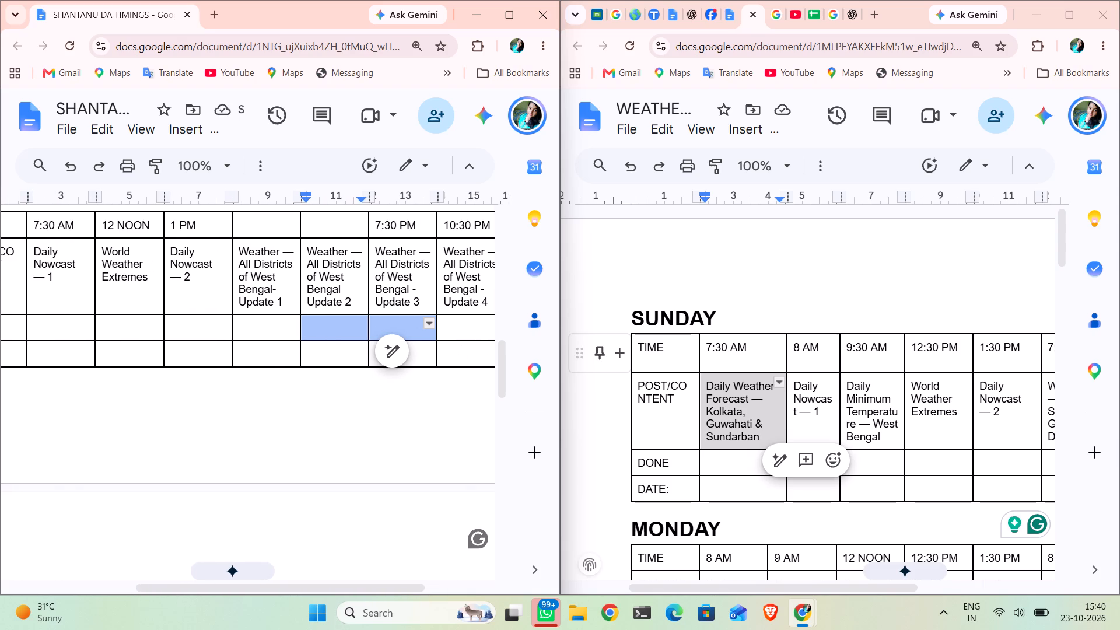
scroll(262, 336, right, 2)
scroll(262, 336, up, 2)
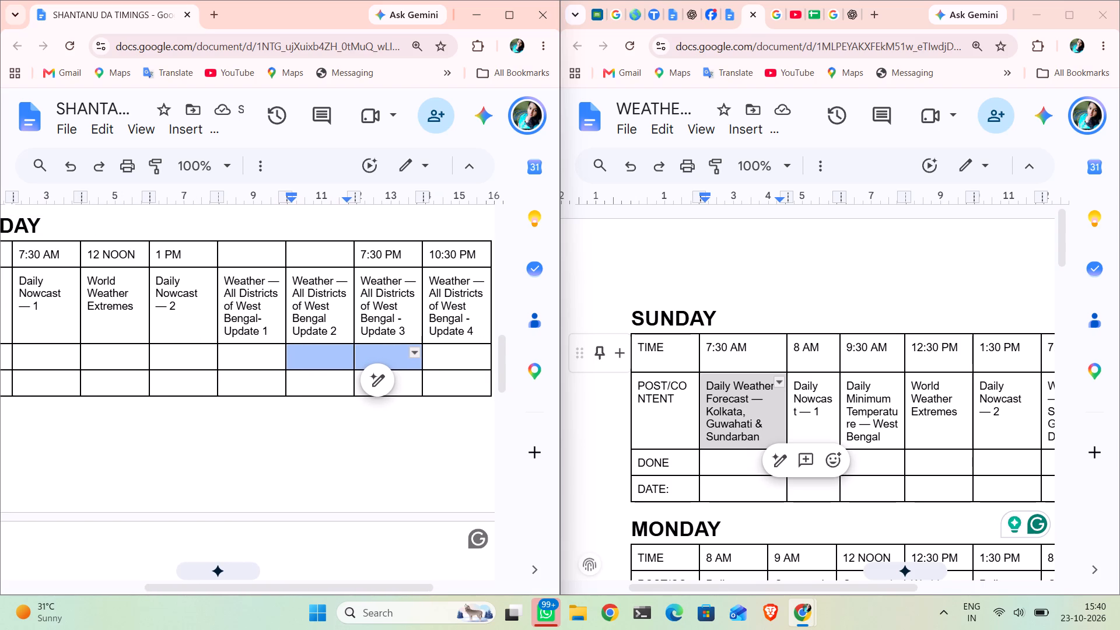
scroll(262, 336, up, 2)
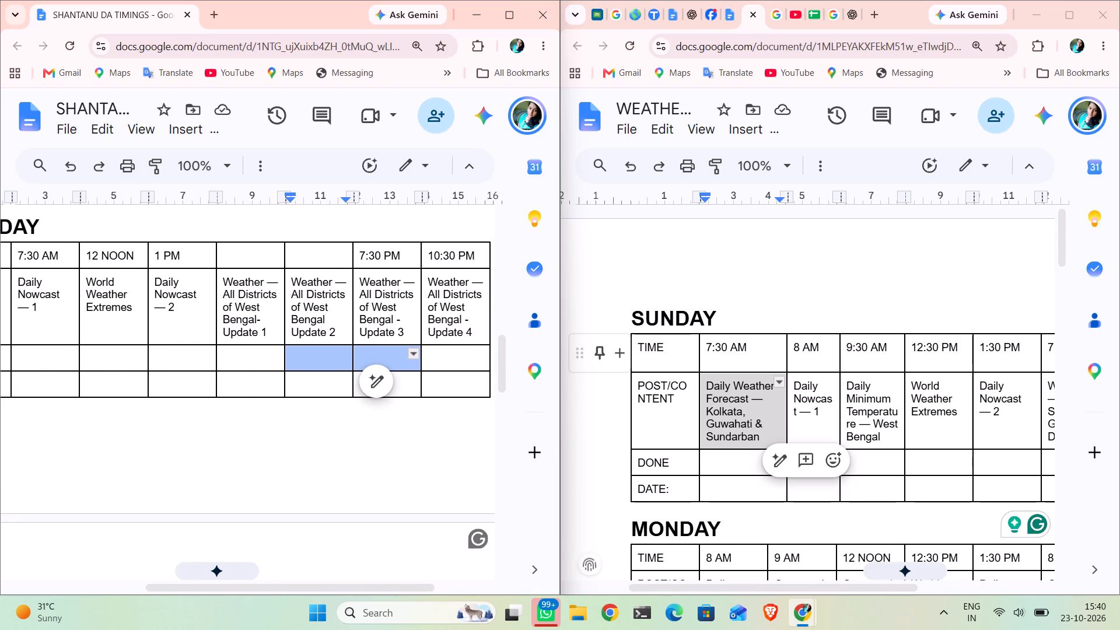
drag(479, 256, 349, 255)
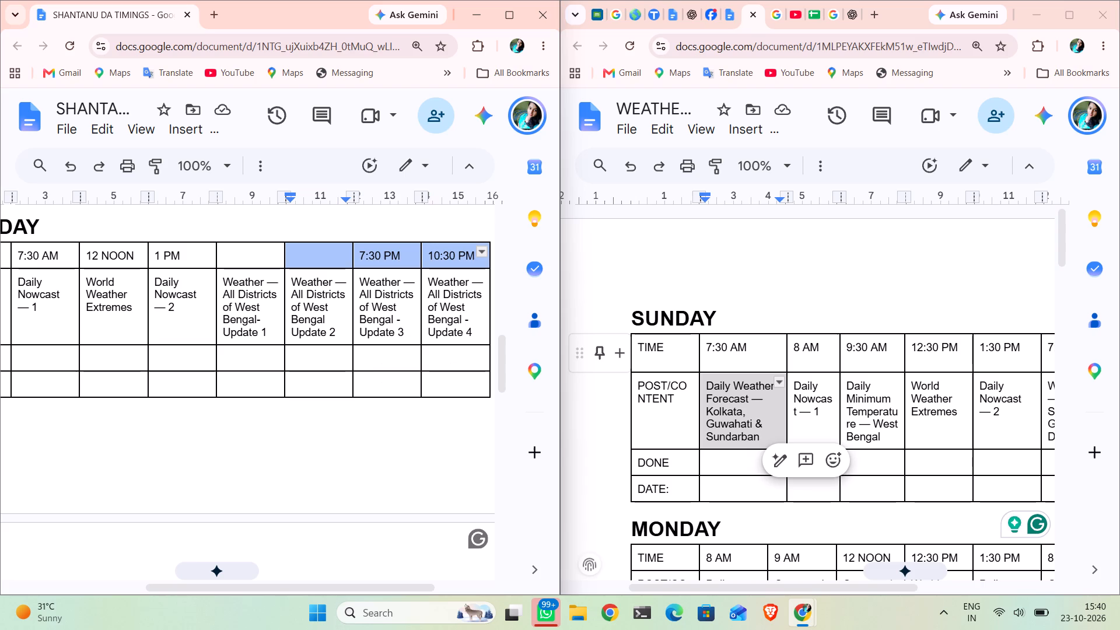
drag(349, 255, 349, 254)
key(BackSpace)
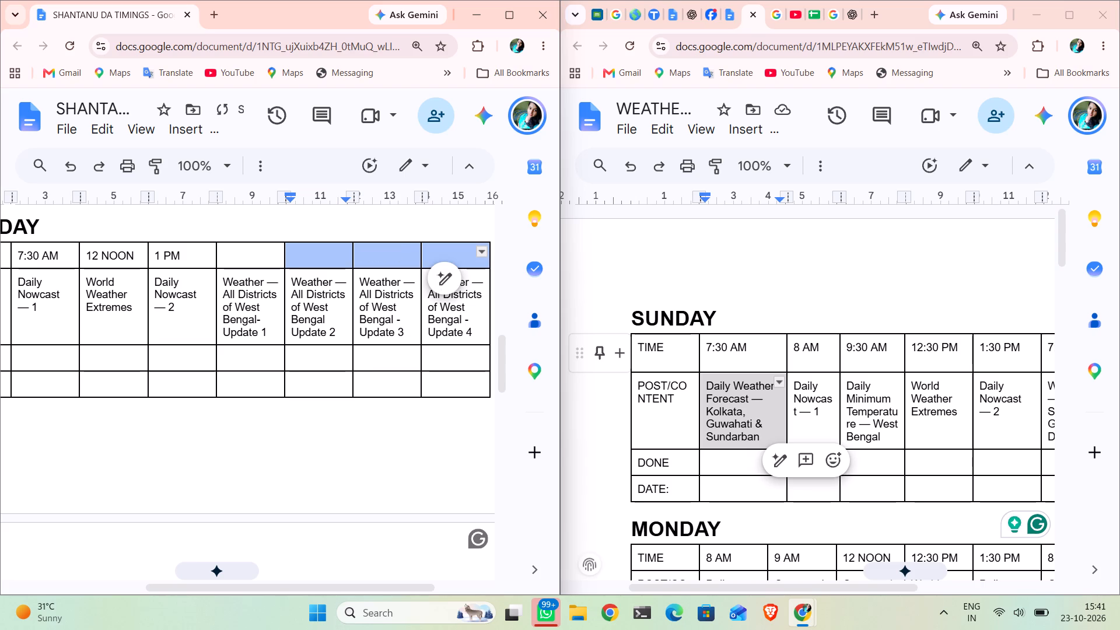
click(240, 258)
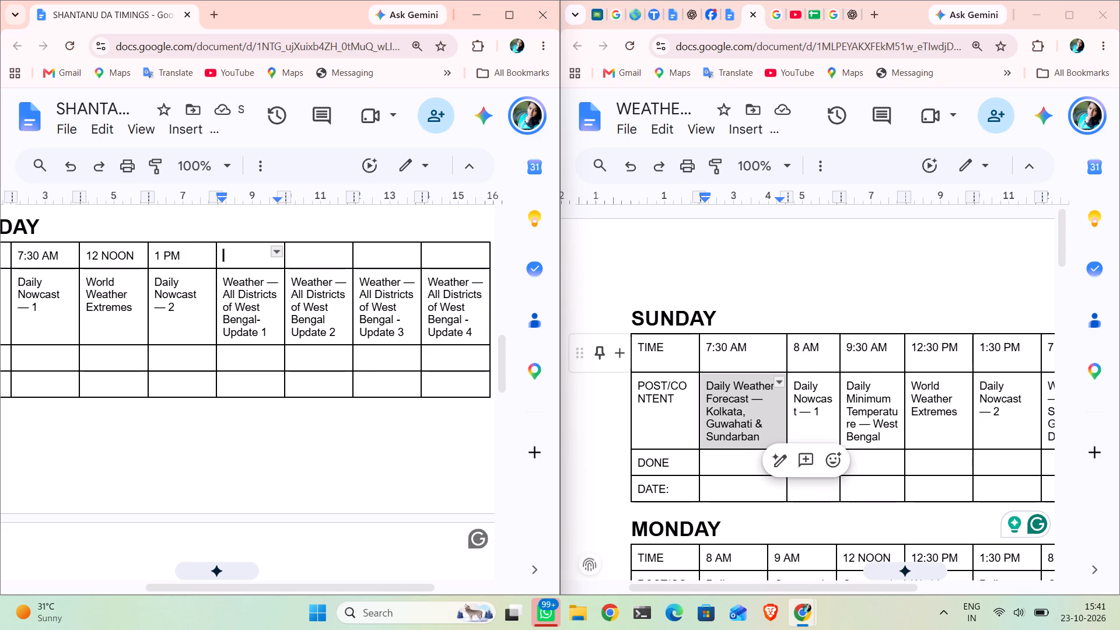
text(10 PM)
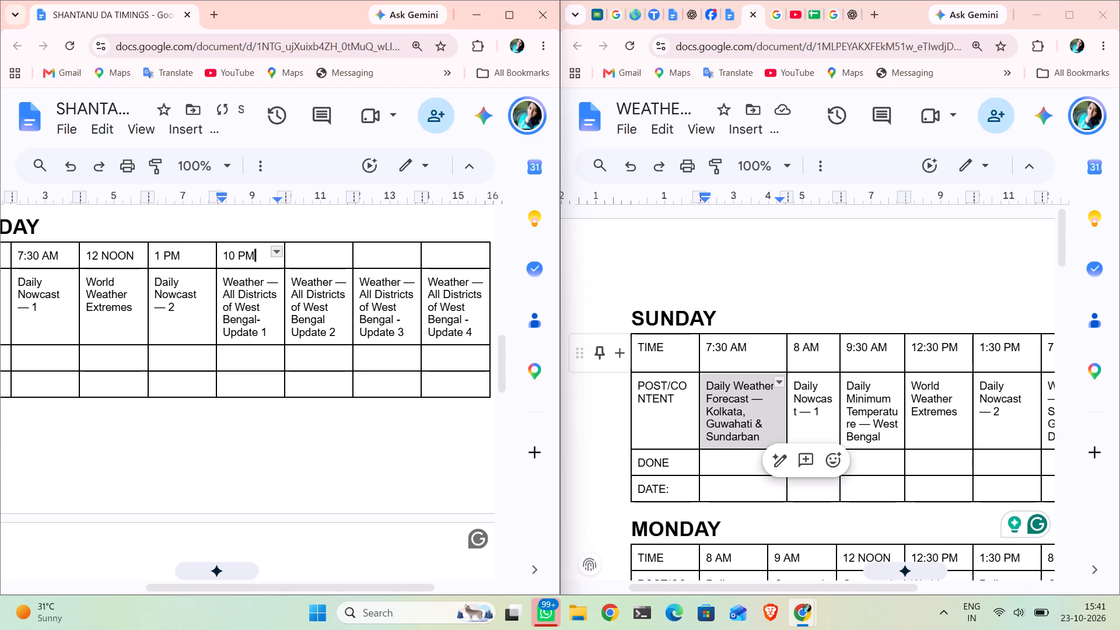
key(Right)
text(10 PM)
key(Right)
key(space)
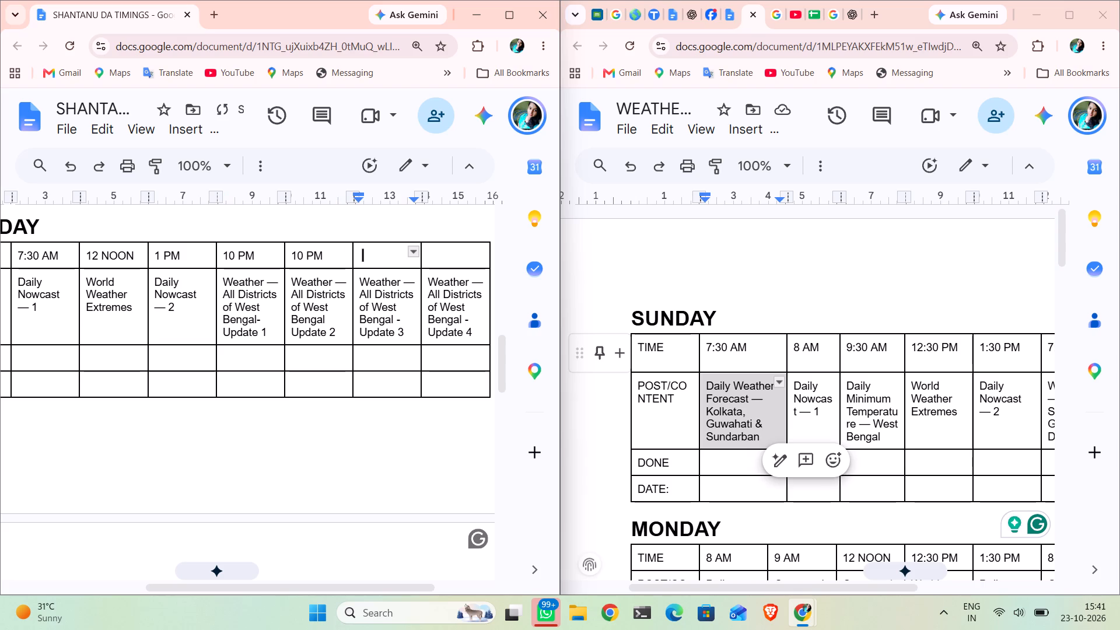
key(BackSpace)
text(10)
key(space)
text(PM)
key(Right)
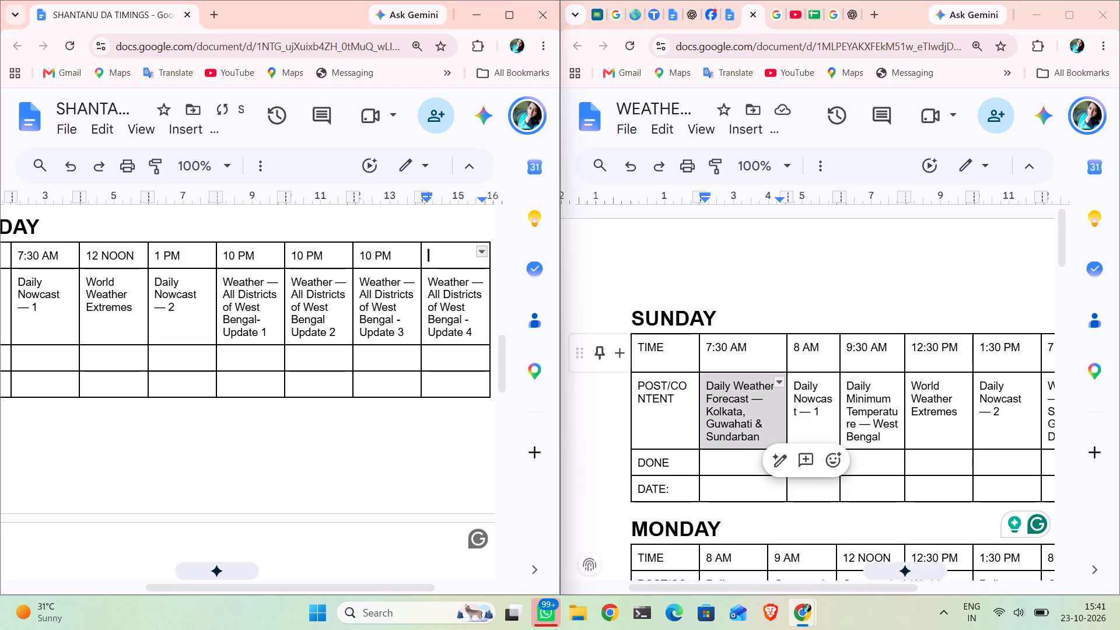
text(10 PM)
Move Wednesday's Hill Stations and Sea Beaches Updates 1 and 2 with their times into the DONE and DATE cells starting under 1 PM.
scroll(205, 362, right, 1)
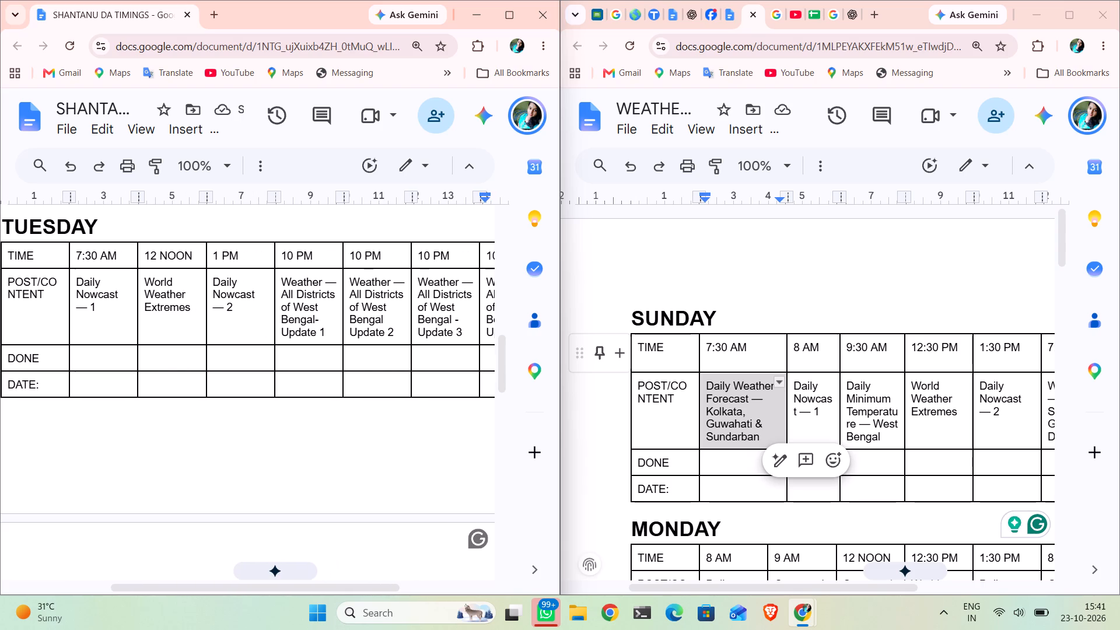
scroll(205, 362, right, 3)
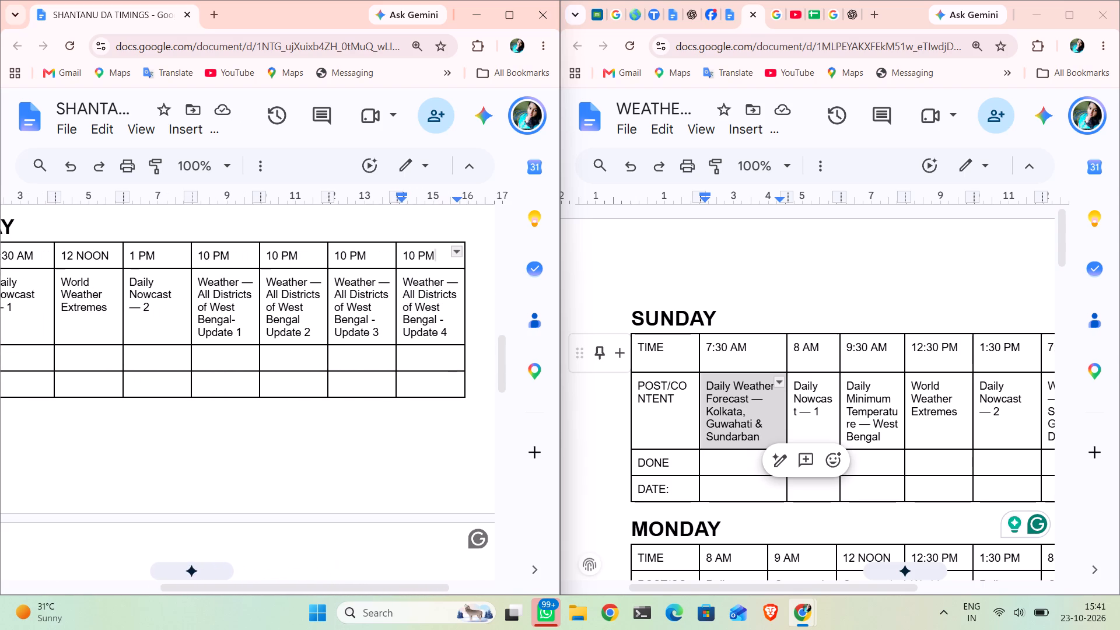
scroll(205, 362, down, 6)
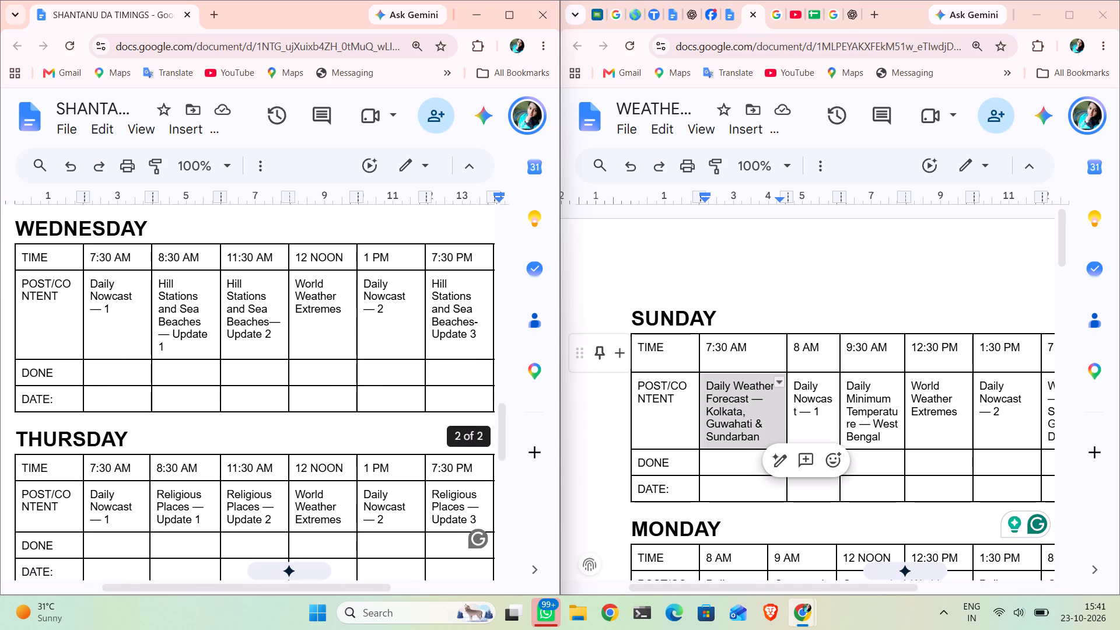
scroll(205, 362, down, 1)
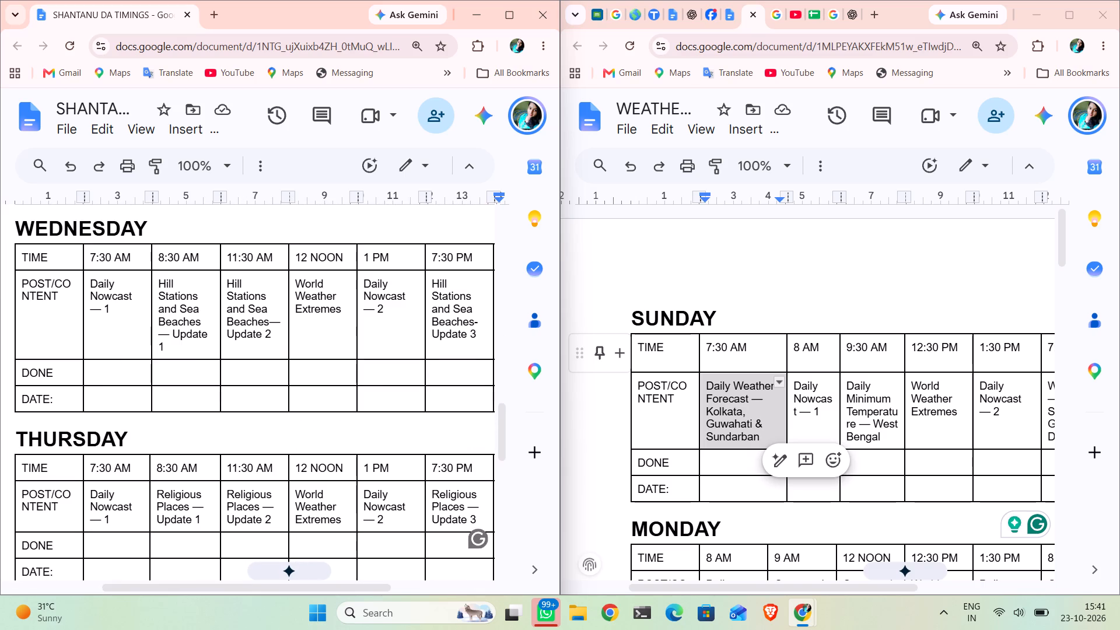
drag(156, 258, 279, 344)
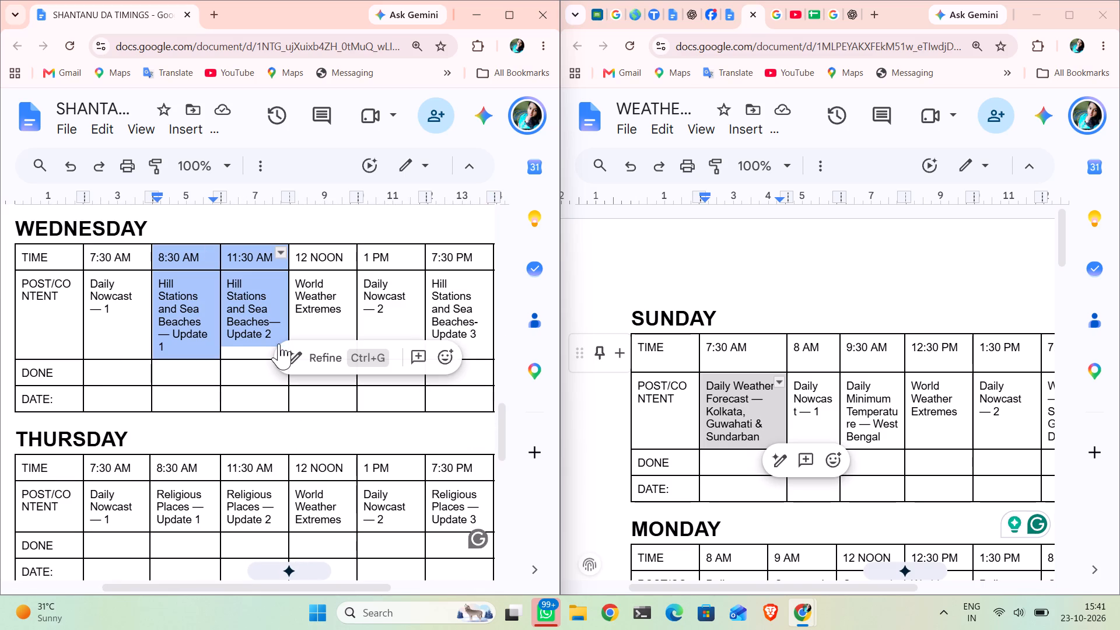
key(ctrl+x)
click(380, 361)
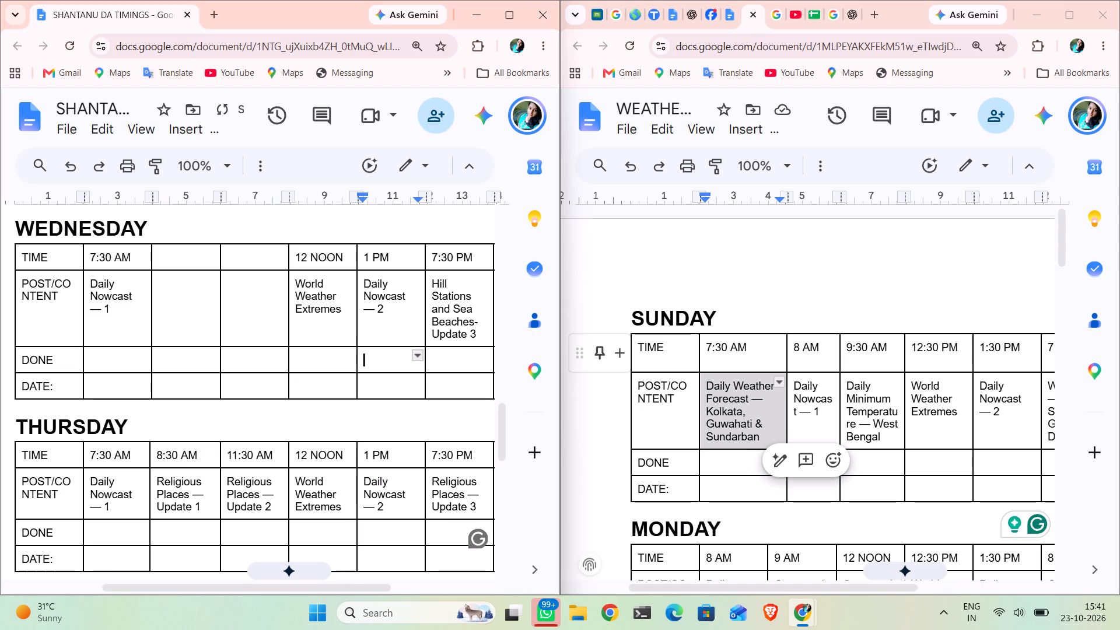
key(ctrl+v)
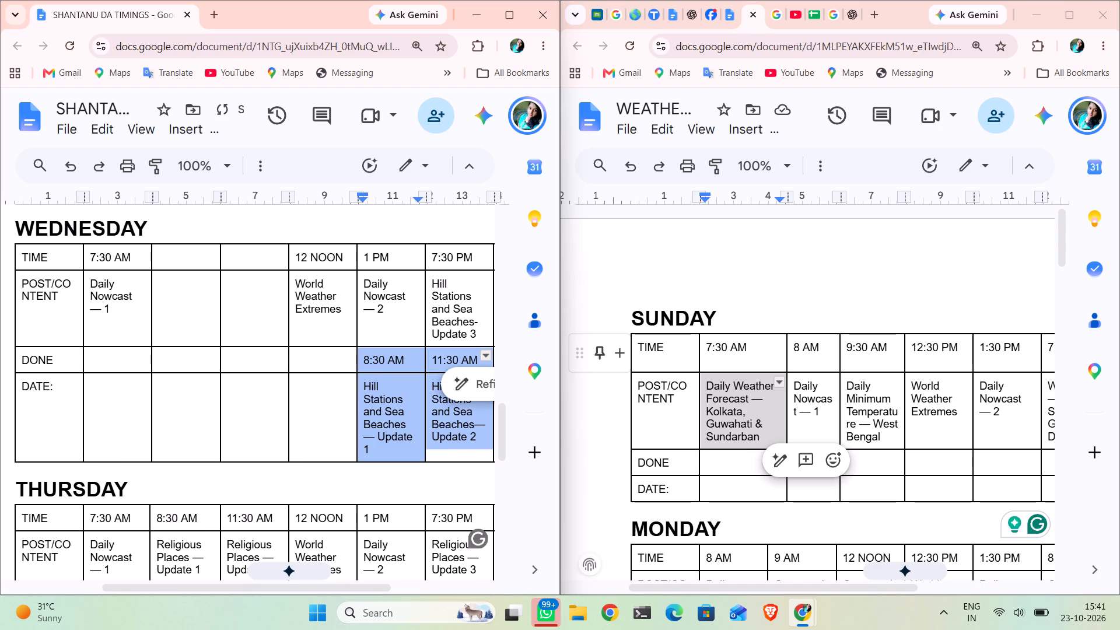
Move Wednesday's 12 NOON World Weather Extremes and 1 PM Daily Nowcast — 2 entries into the two blank columns after 7:30 AM.
drag(405, 328, 297, 259)
key(ctrl+x)
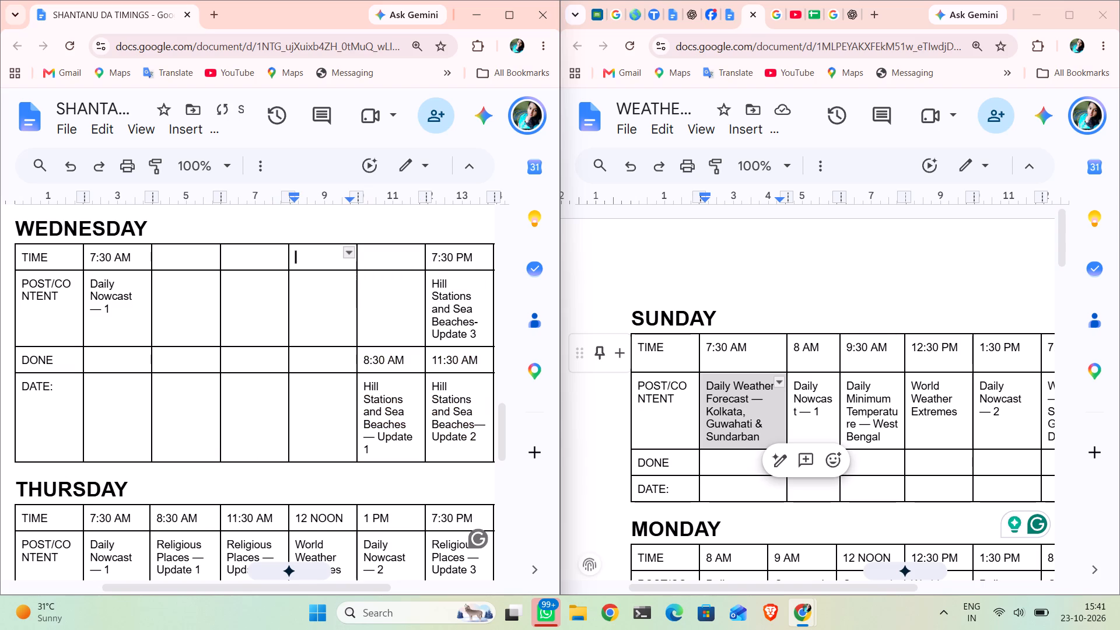
click(179, 257)
key(ctrl+v)
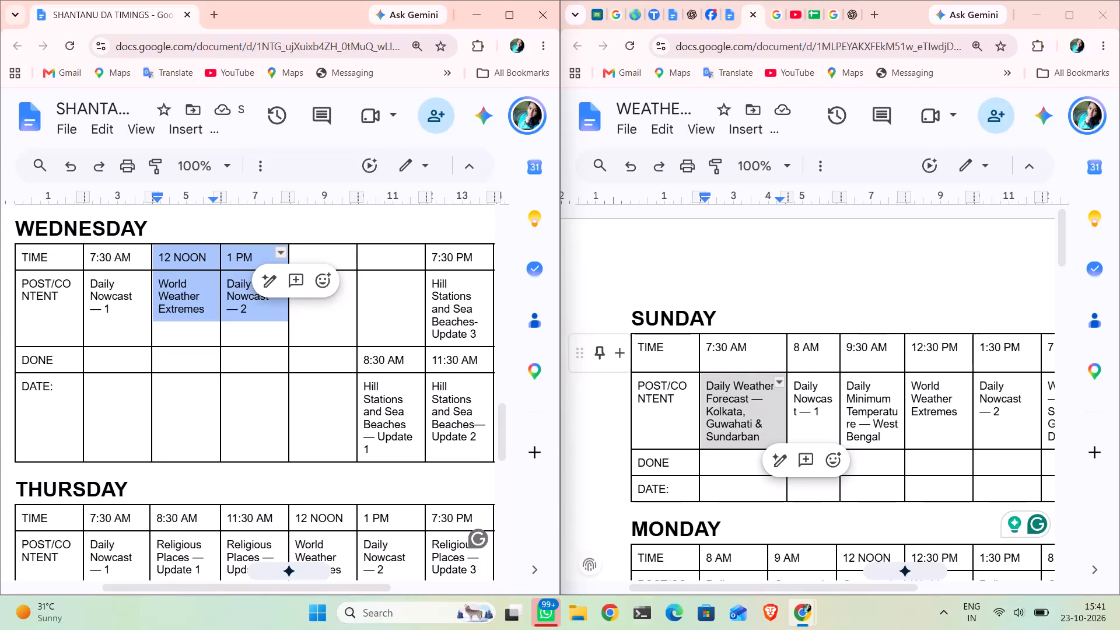
Move Hill Stations and Sea Beaches Updates 1 and 2 with their times from the DONE and DATE rows into Wednesday's blank columns before Update 3.
drag(363, 361, 468, 436)
key(ctrl+x)
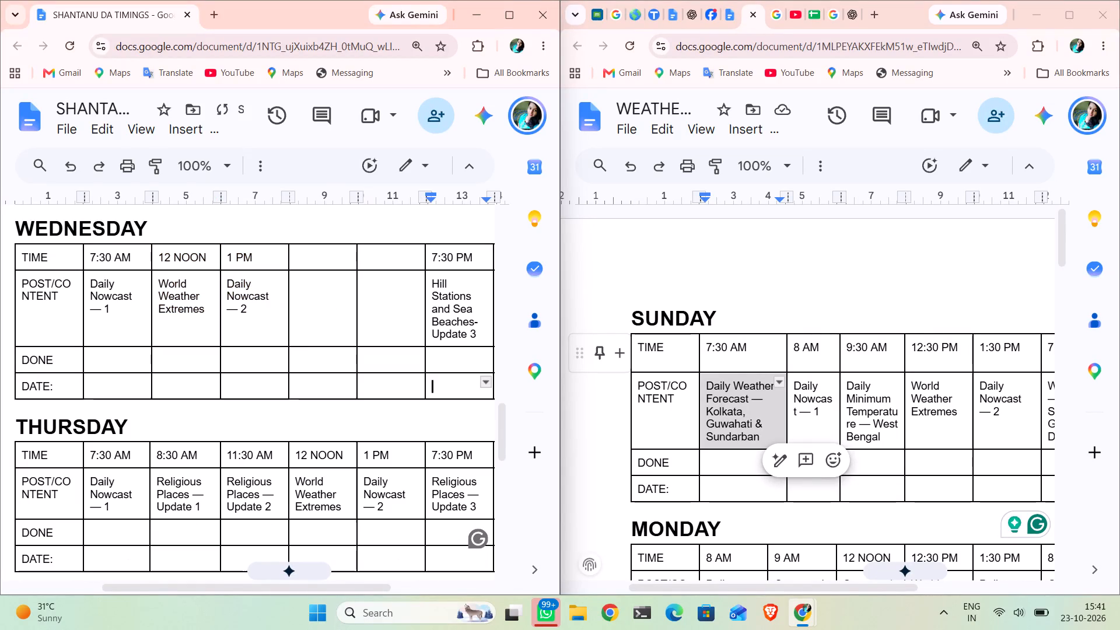
click(302, 263)
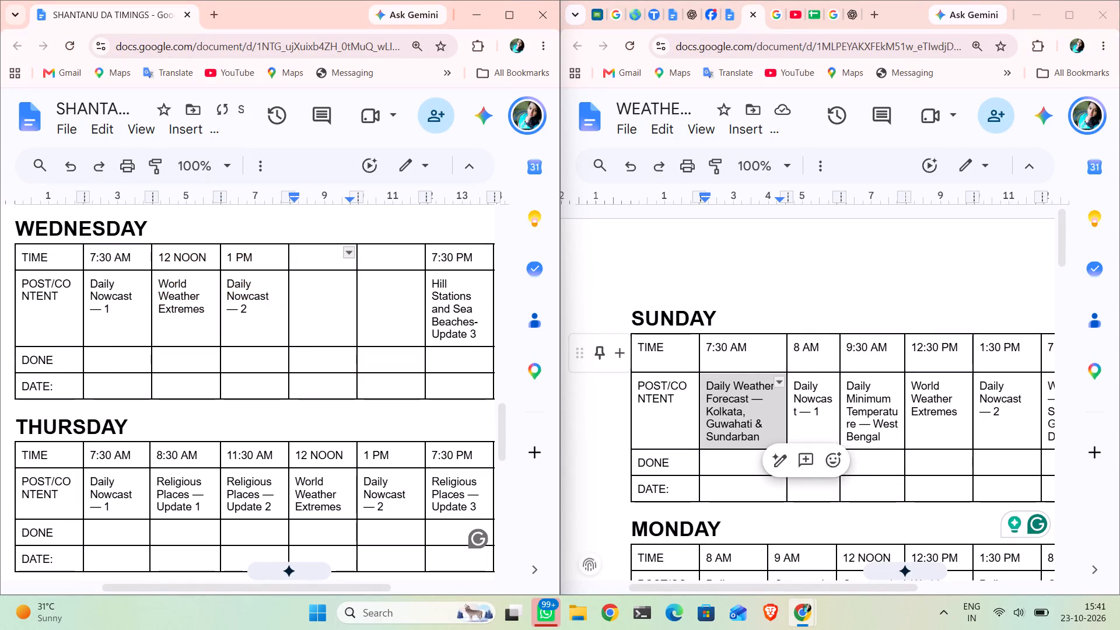
key(ctrl+v)
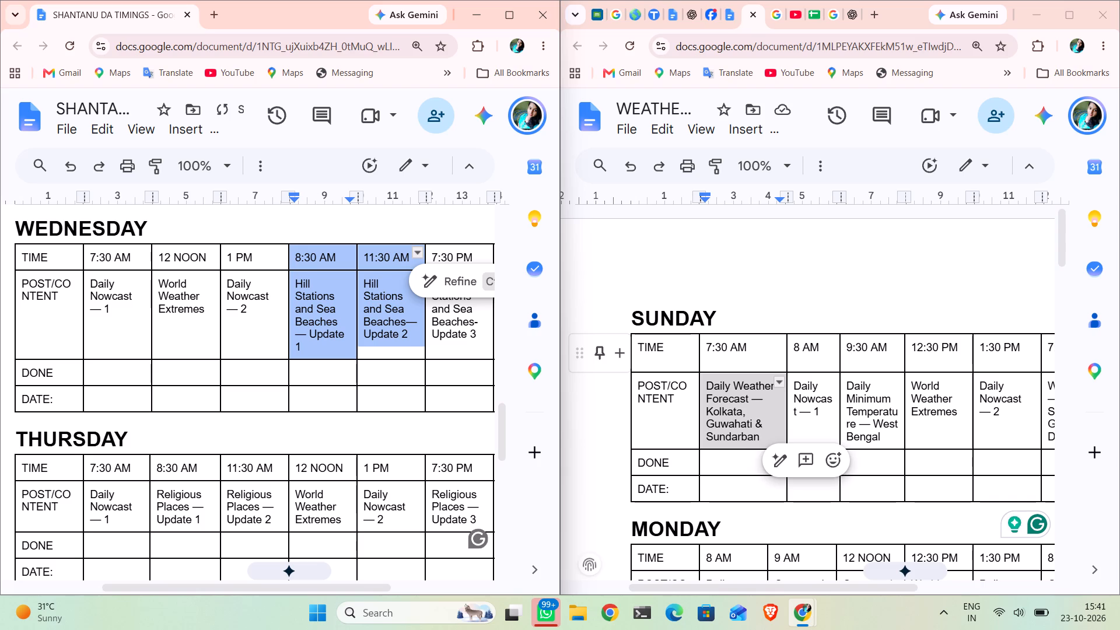
Set the TIME of Wednesday's Hill Stations and Sea Beaches Update 3 to 10 PM.
click(477, 256)
key(BackSpace)
key(BackSpace)
key(BackSpace)
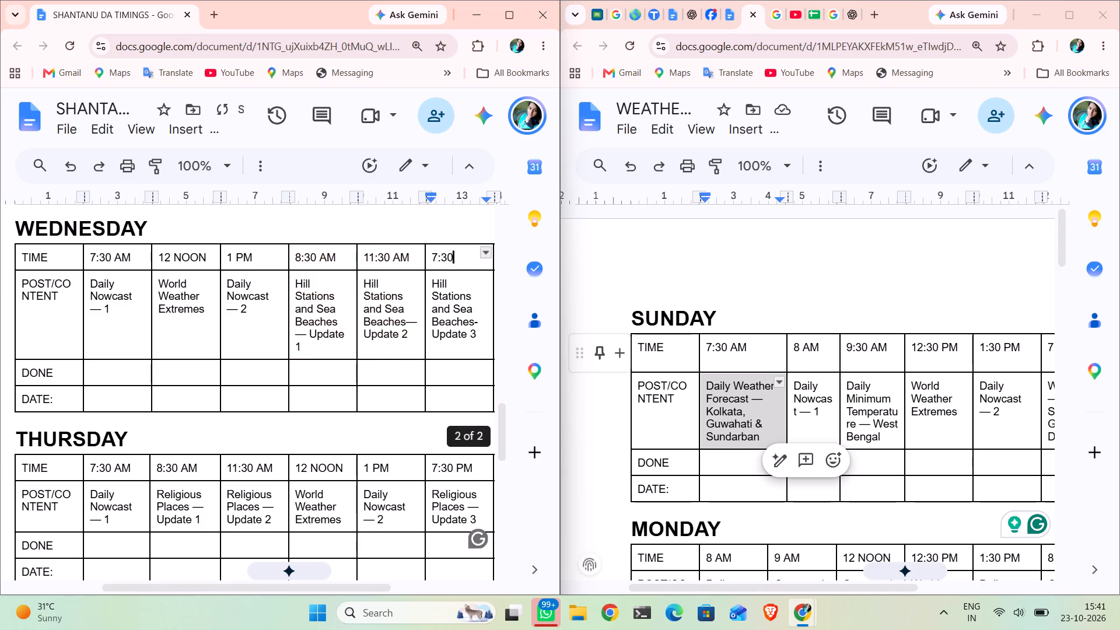
key(BackSpace)
key(BackSpace)
key(BackSpace)
key(BackSpace)
text(10)
key(space)
text(PM)
Set the TIME of Wednesday's Hill Stations and Sea Beaches Update 2 to 10 PM.
key(Left)
key(Left)
key(Left)
key(Left)
key(Left)
key(Left)
key(Left)
key(Right)
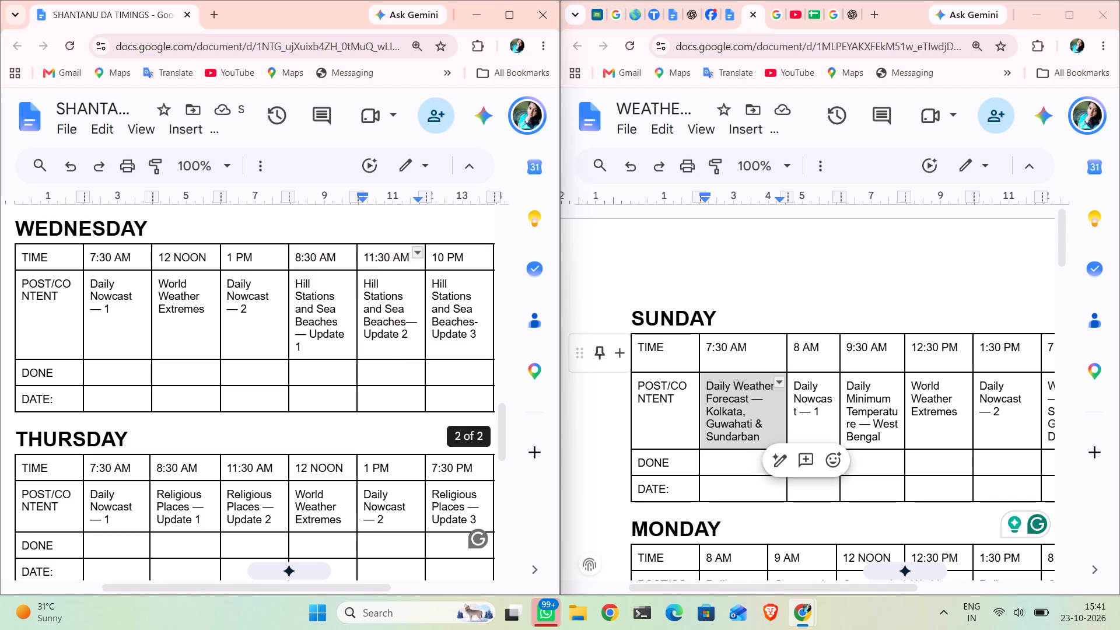
key(BackSpace)
key(BackSpace)
key(BackSpace)
key(BackSpace)
key(BackSpace)
key(BackSpace)
key(BackSpace)
key(BackSpace)
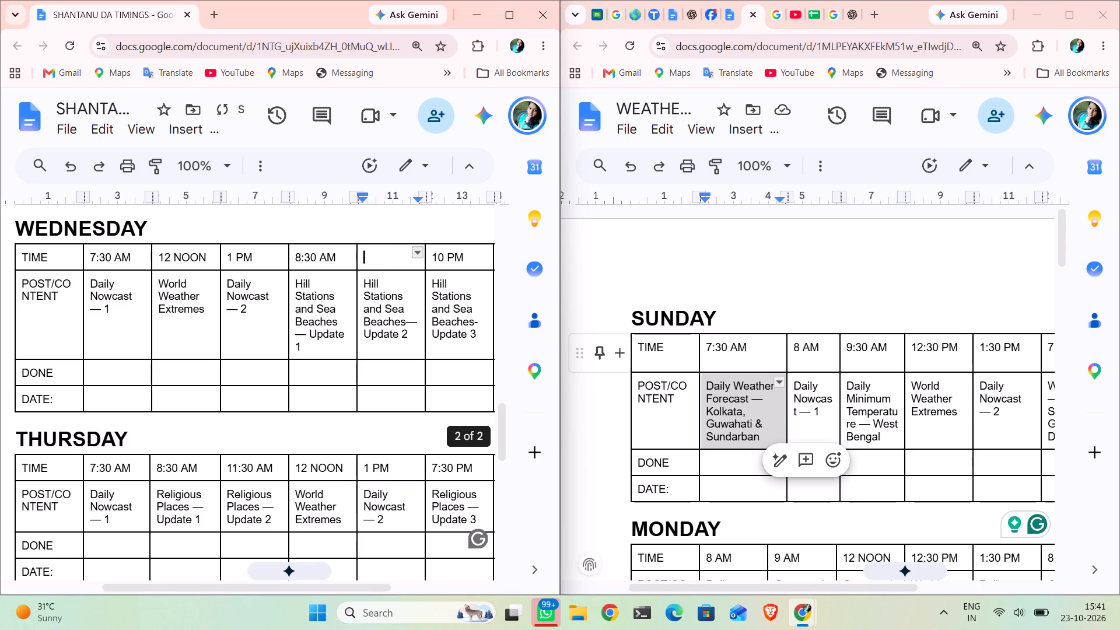
text(10)
key(space)
text(O)
key(BackSpace)
text(PM)
Set the TIME of Wednesday's Hill Stations and Sea Beaches — Update 1 to 10 PM.
key(Left)
key(Left)
key(Left)
key(Left)
key(Left)
key(Left)
key(Left)
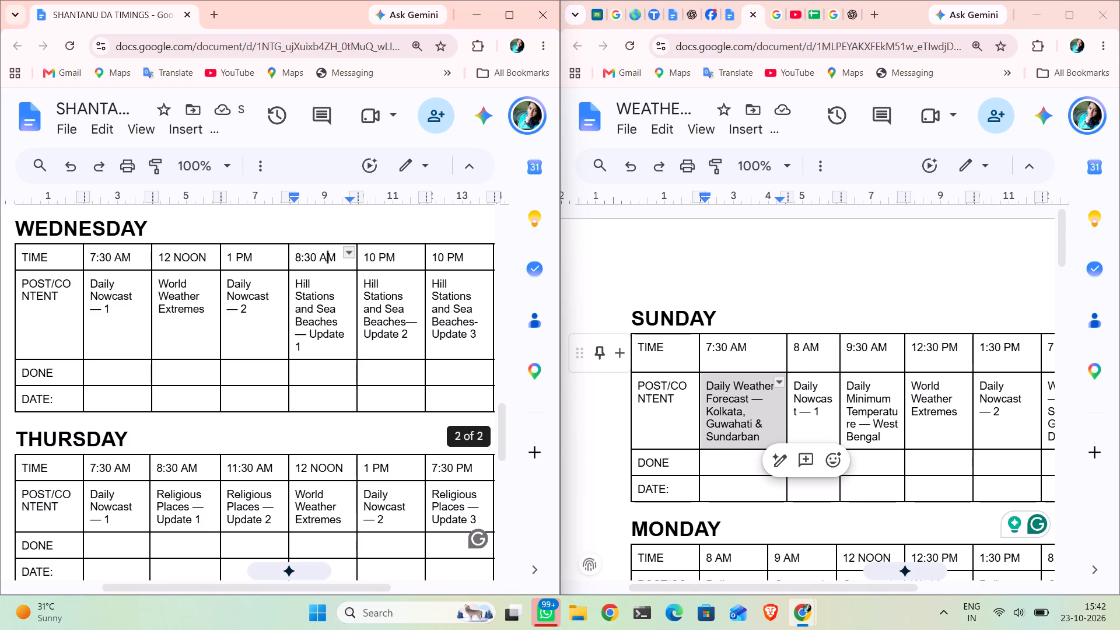
key(BackSpace)
key(BackSpace)
key(BackSpace)
key(BackSpace)
key(BackSpace)
key(BackSpace)
text(10)
key(space)
text(A)
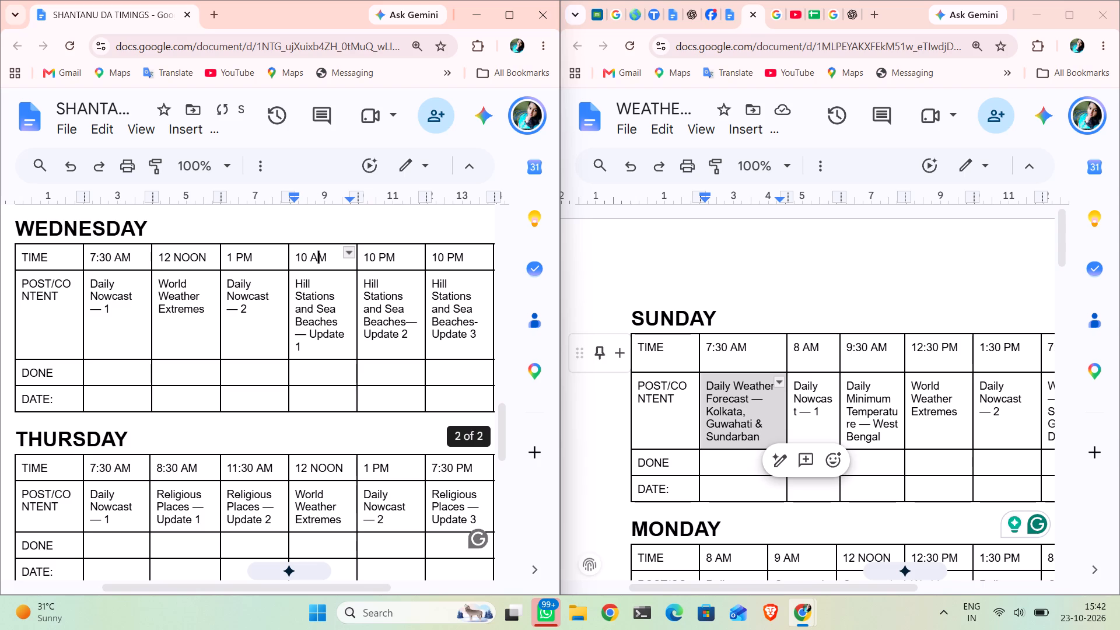
key(BackSpace)
key(p)
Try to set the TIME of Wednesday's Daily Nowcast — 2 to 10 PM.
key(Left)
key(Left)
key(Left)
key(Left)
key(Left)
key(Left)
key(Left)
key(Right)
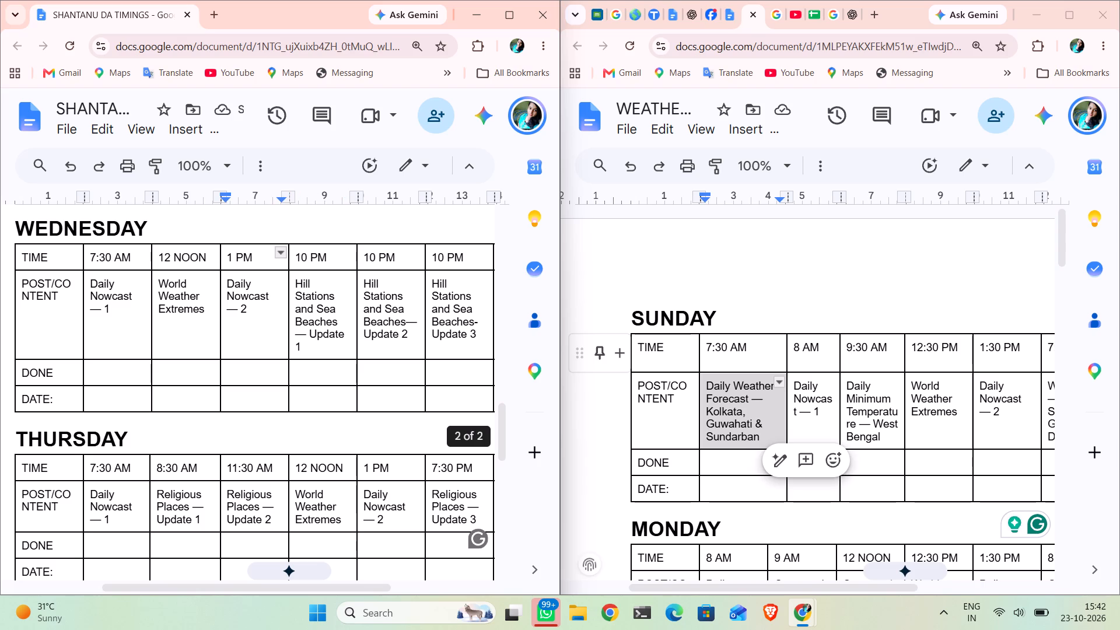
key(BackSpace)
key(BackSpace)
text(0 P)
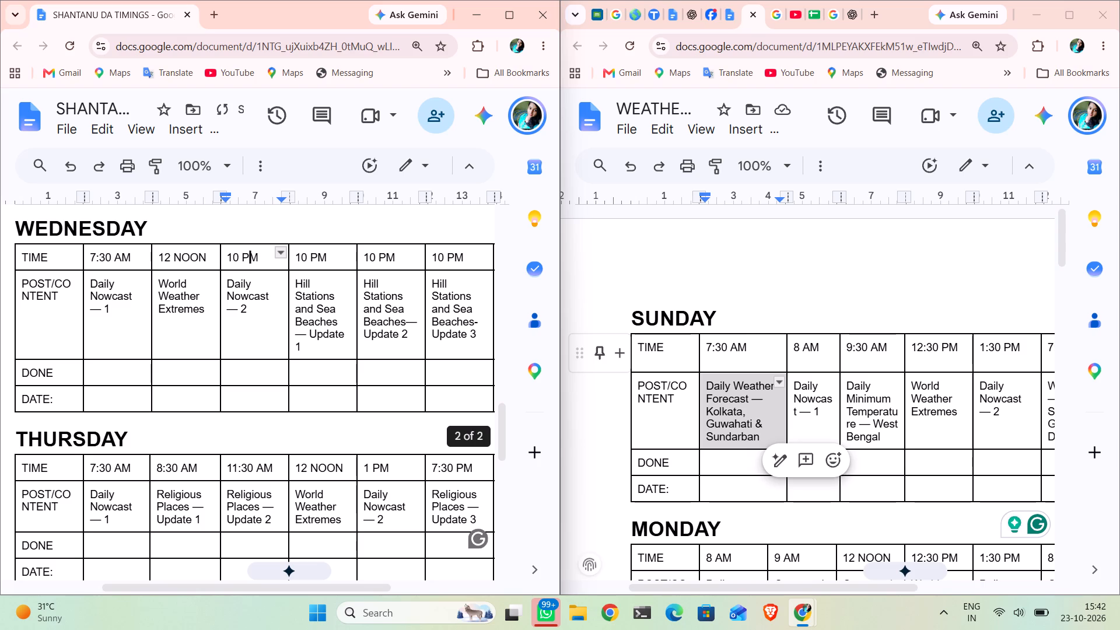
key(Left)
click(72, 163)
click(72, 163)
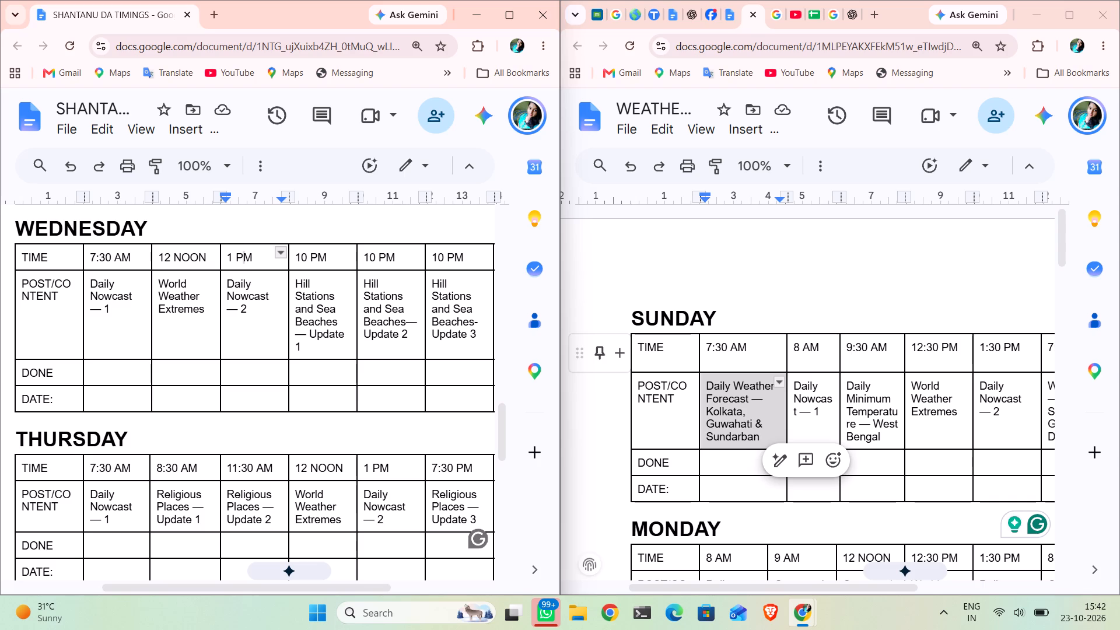
Narrow Wednesday's Daily Nowcast — 2 column slightly so the Hill Stations and Sea Beaches — Update 1 column gets wider.
drag(286, 300, 275, 301)
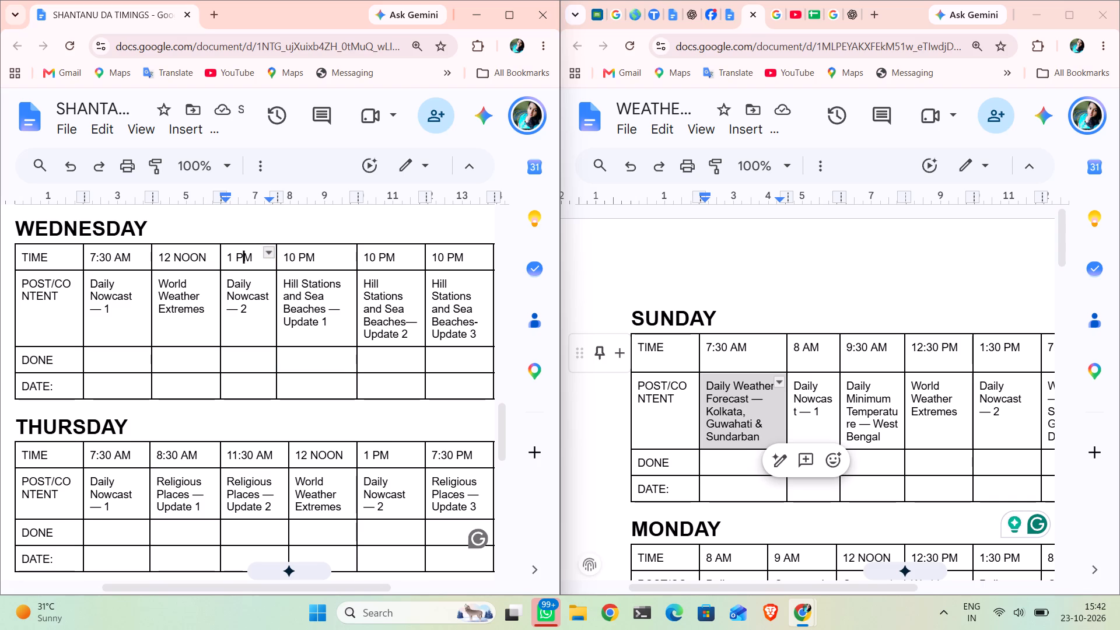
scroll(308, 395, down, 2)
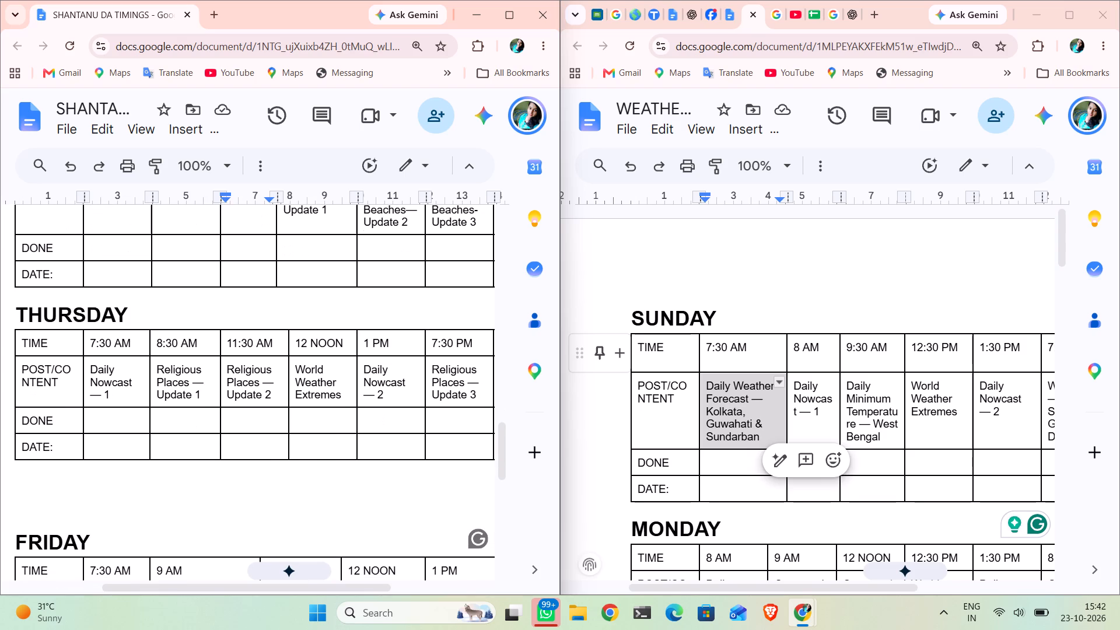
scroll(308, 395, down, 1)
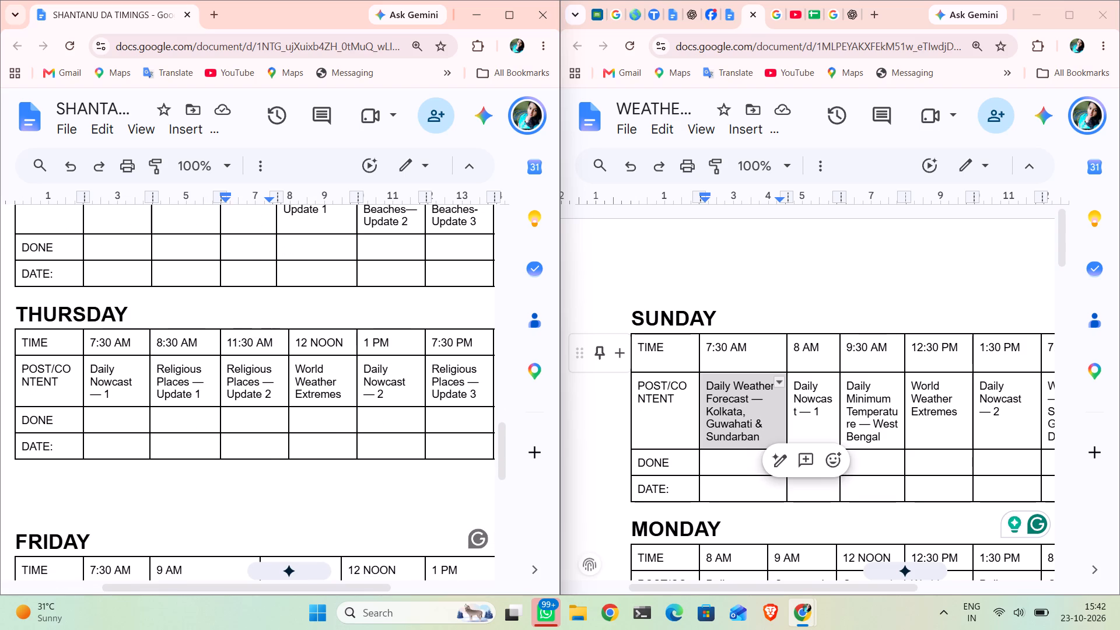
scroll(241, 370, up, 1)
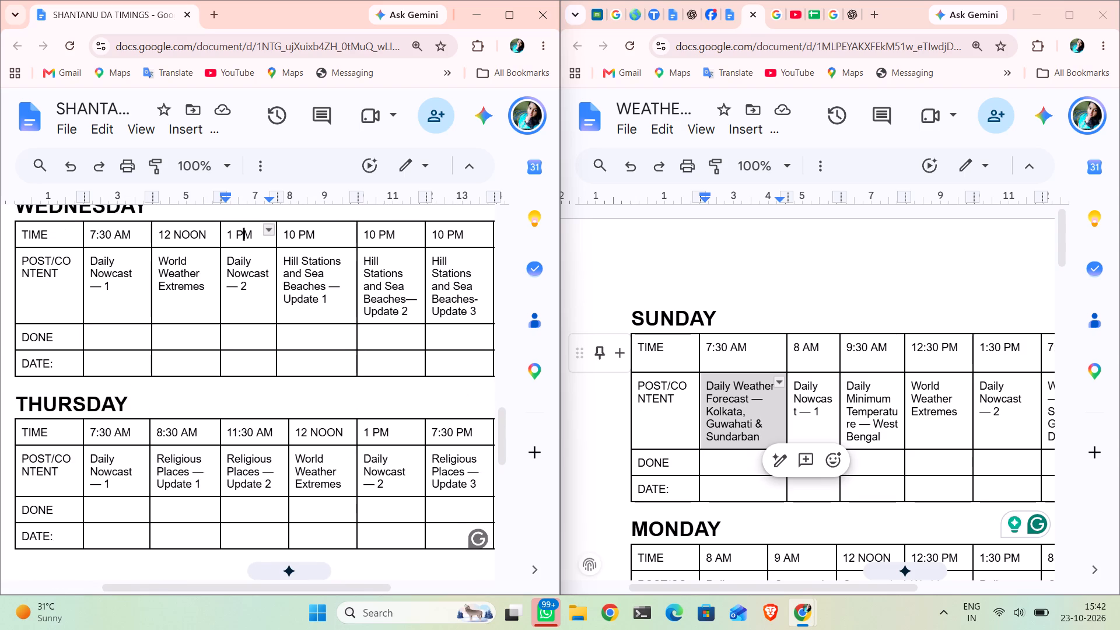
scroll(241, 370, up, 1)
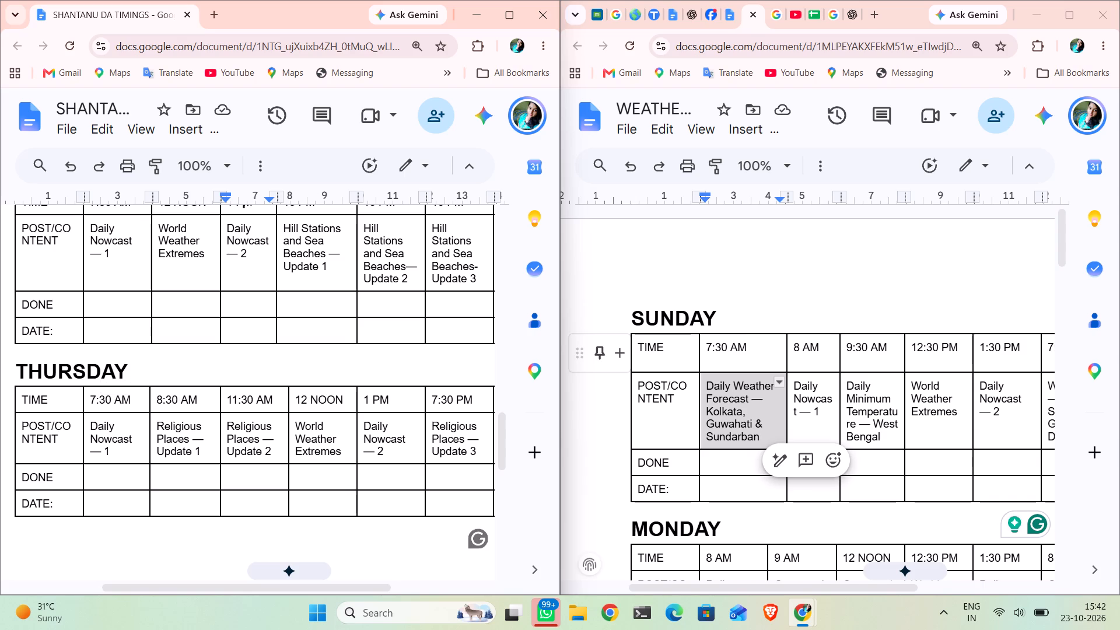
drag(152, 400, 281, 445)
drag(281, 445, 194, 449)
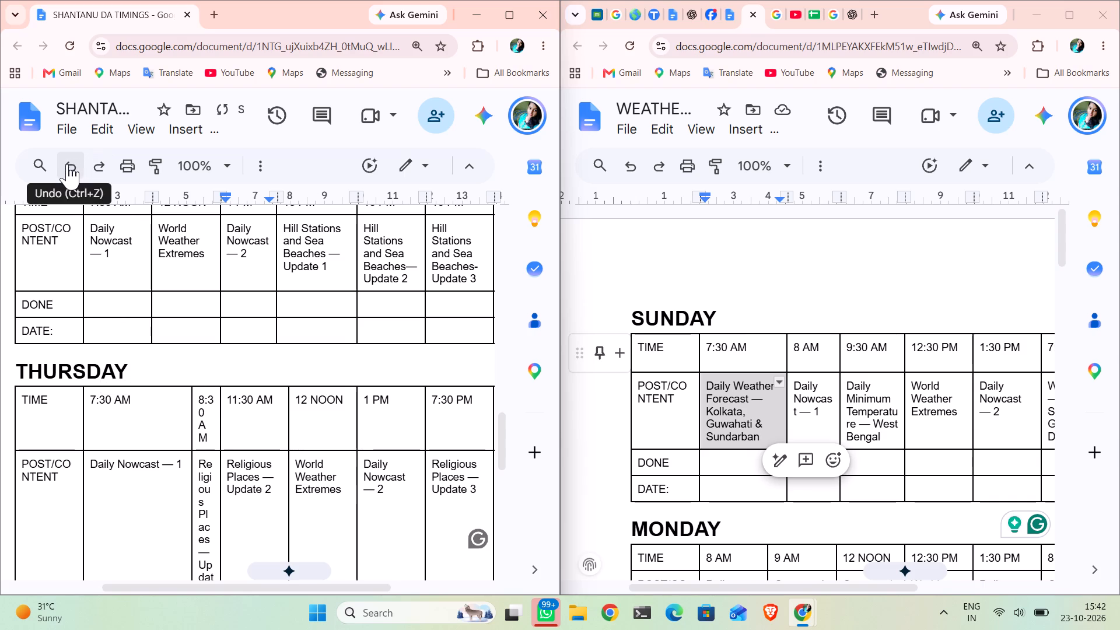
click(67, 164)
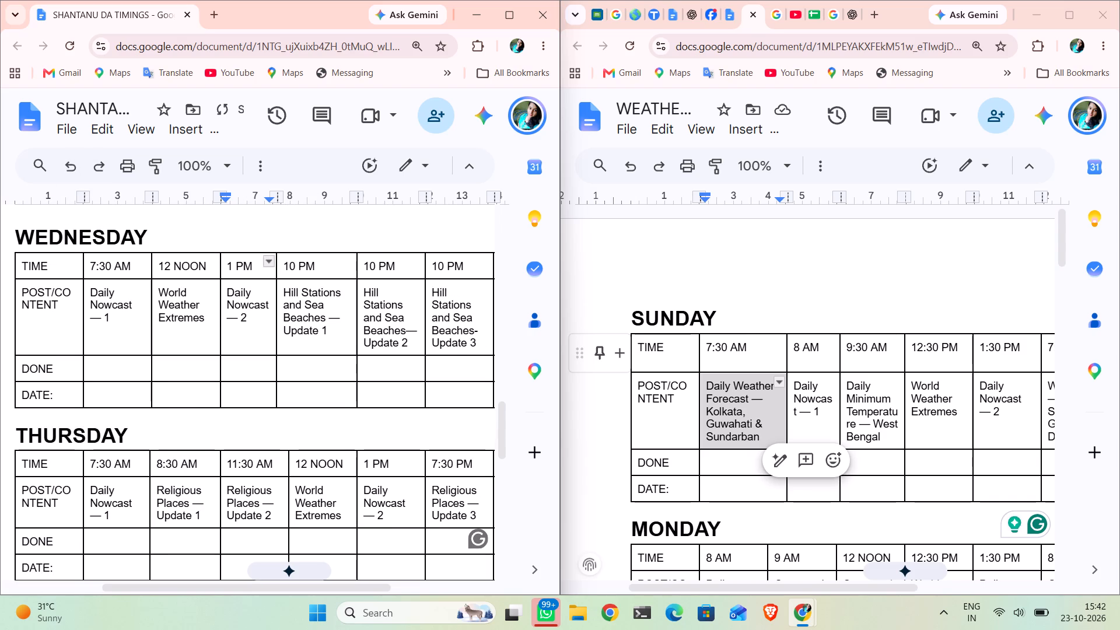
Move Thursday's Religious Places Updates 1 and 2 with their times into the DONE and DATE rows below World Weather Extremes and Daily Nowcast — 2.
click(149, 467)
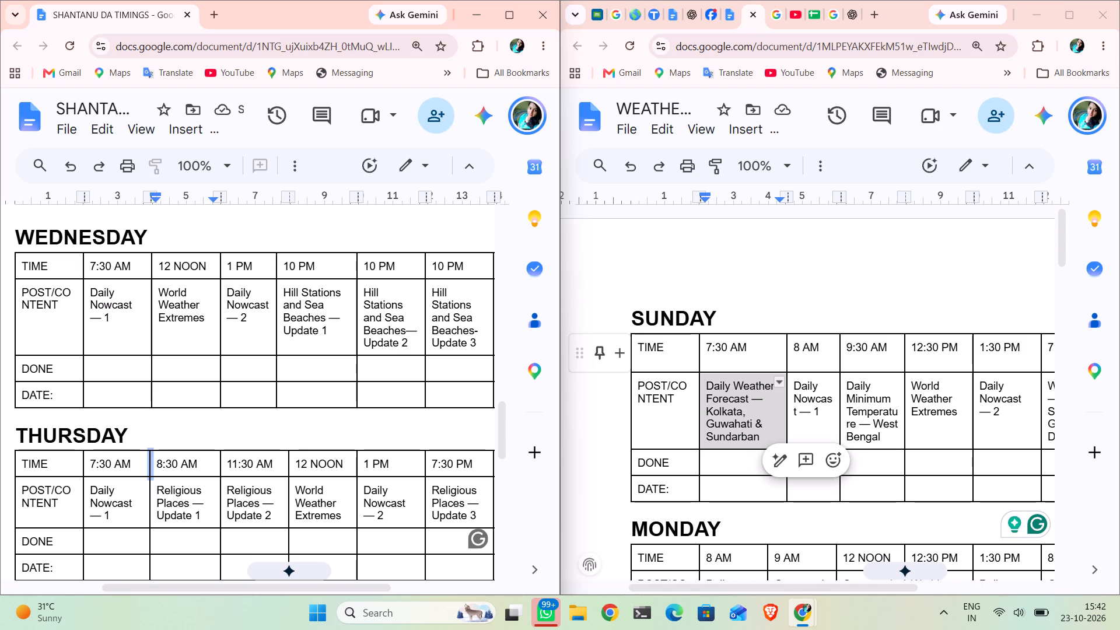
drag(157, 467, 267, 508)
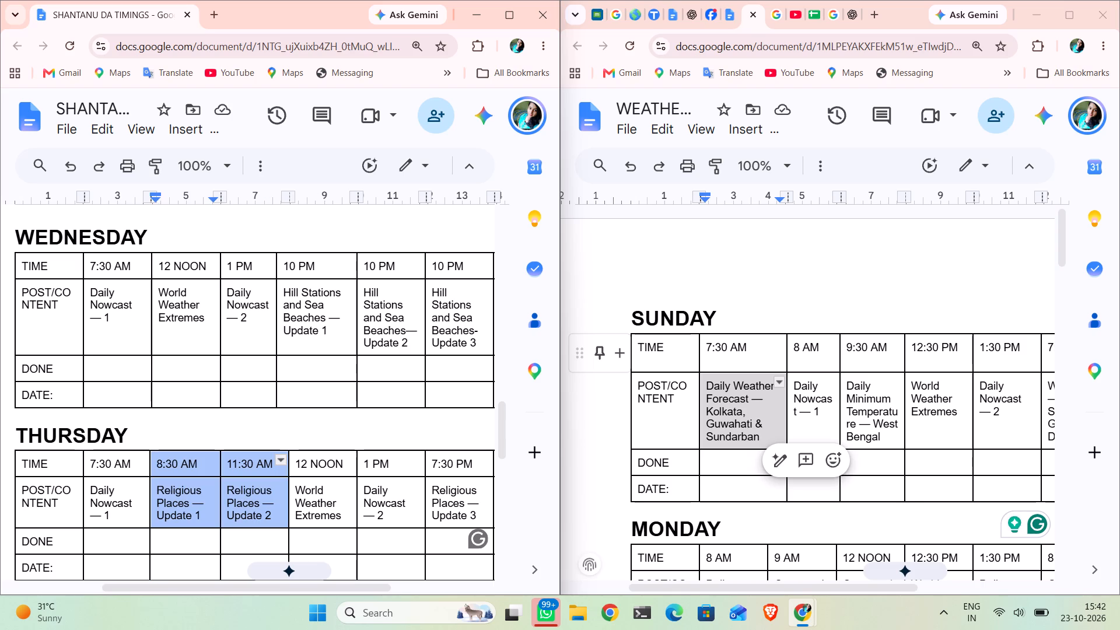
drag(267, 508, 271, 509)
key(ctrl+x)
scroll(271, 509, down, 1)
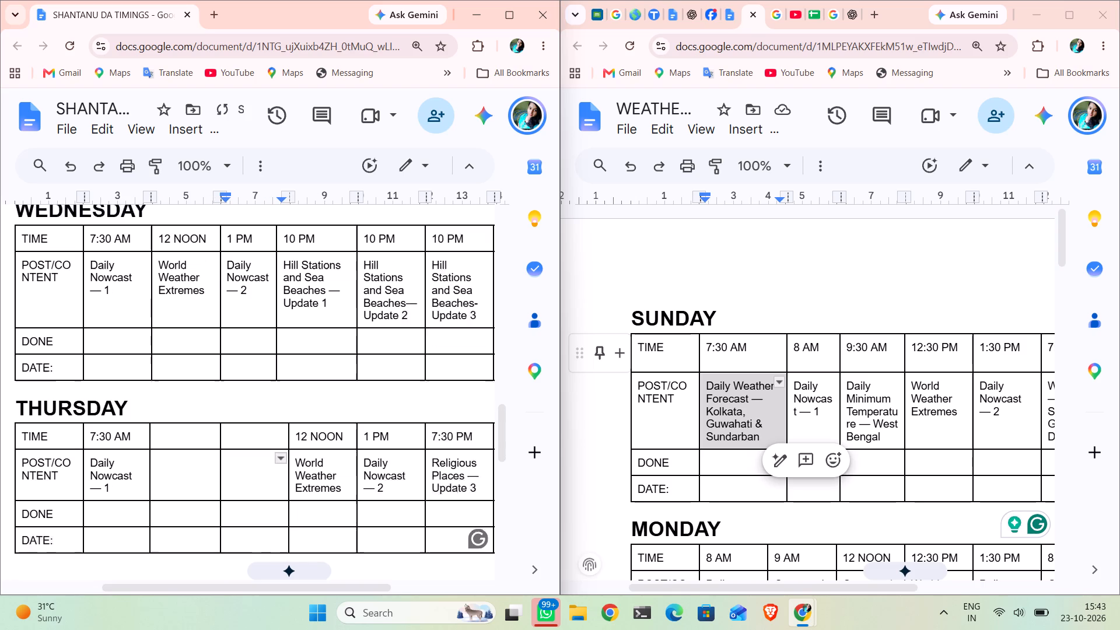
scroll(271, 509, down, 1)
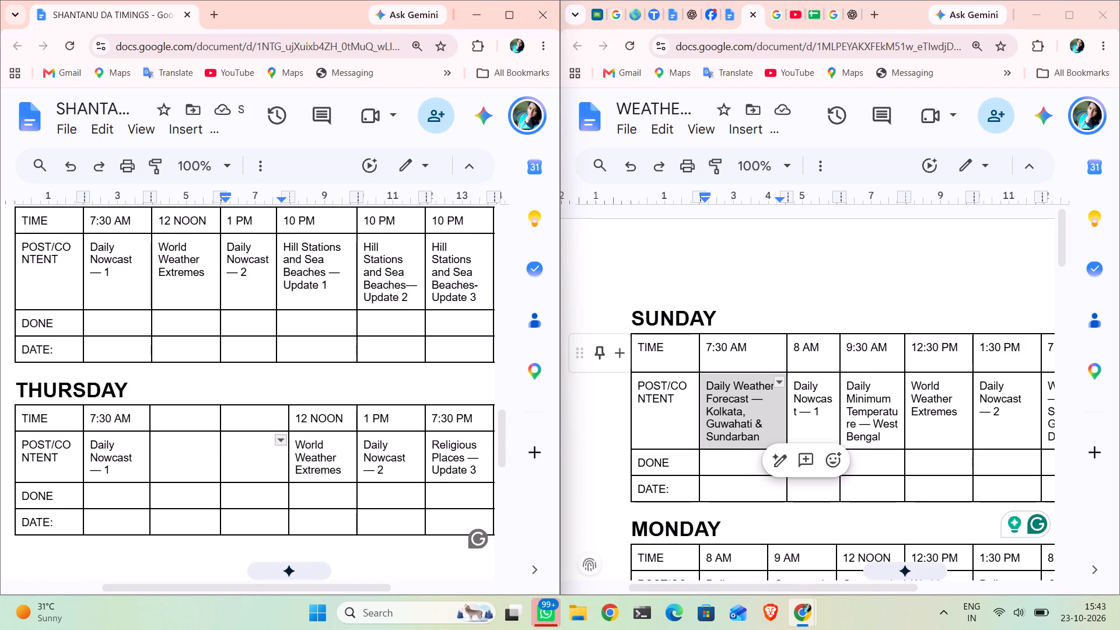
click(326, 495)
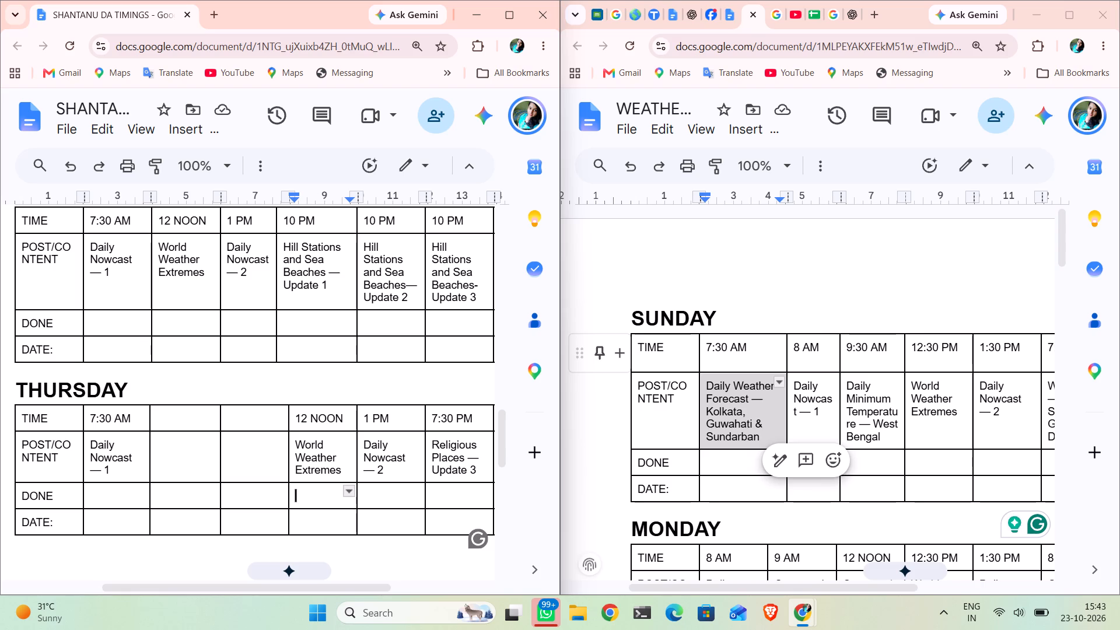
key(ctrl+v)
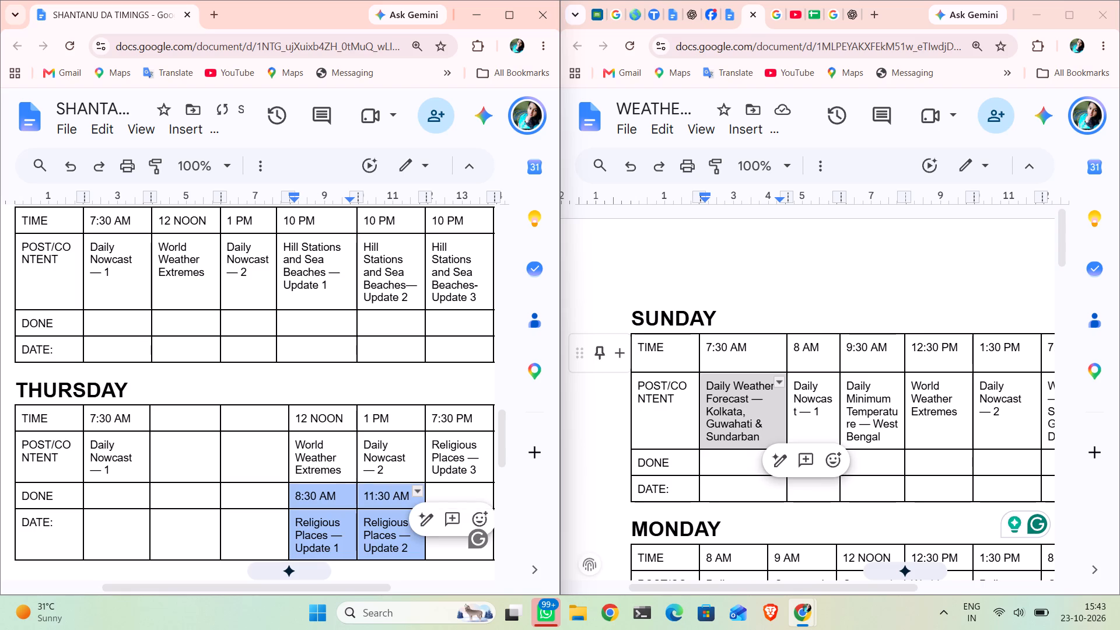
Move Thursday's 12 NOON World Weather Extremes and 1 PM Daily Nowcast — 2 entries into the two blank columns after 7:30 AM.
drag(291, 413, 302, 415)
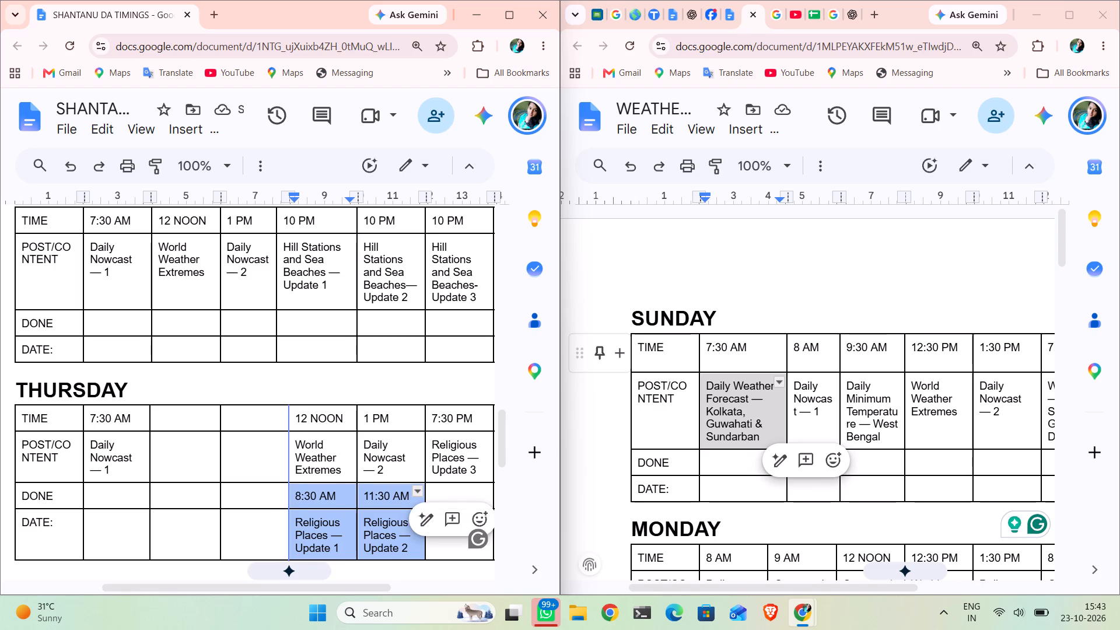
drag(302, 415, 288, 466)
drag(291, 420, 412, 474)
key(ctrl+x)
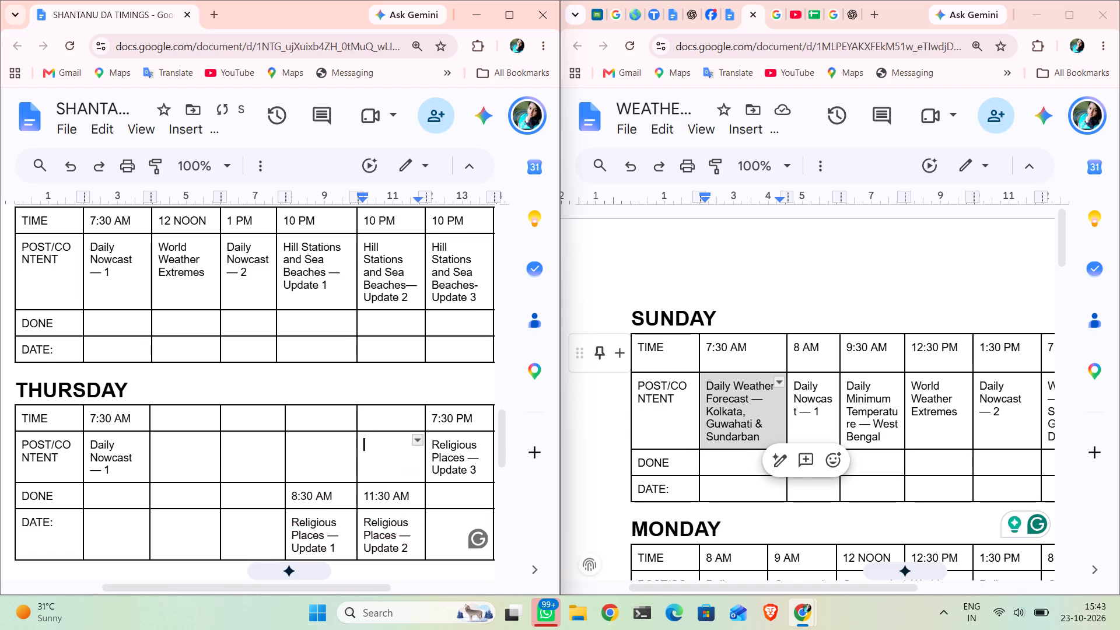
click(174, 425)
key(ctrl+v)
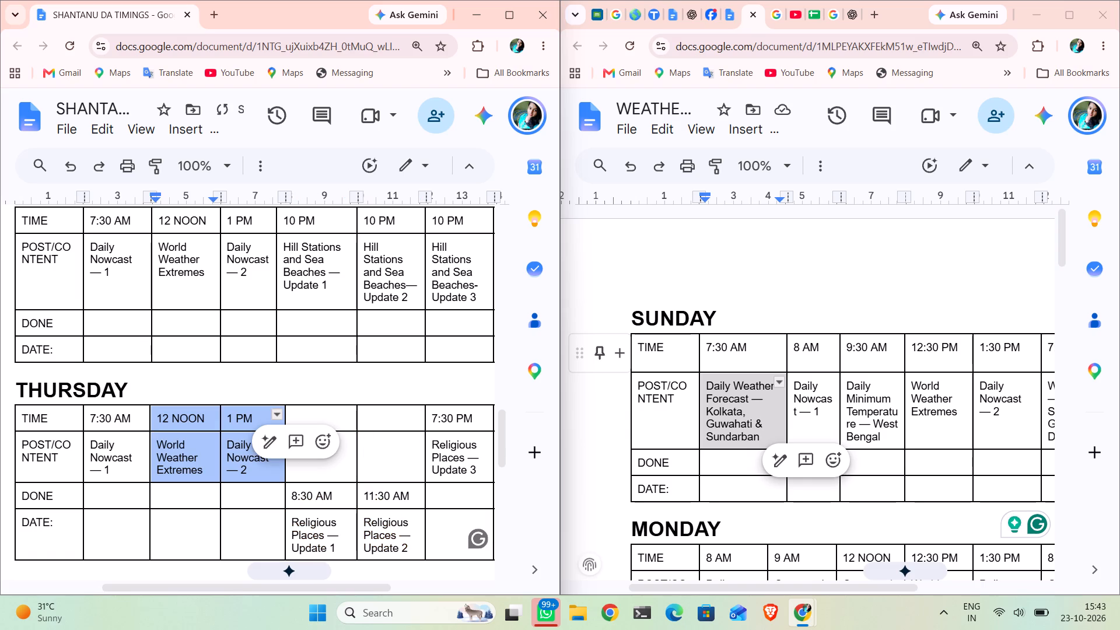
Move Religious Places Updates 1 and 2 with their times from the DONE and DATE rows into Thursday's blank columns before Update 3.
drag(291, 491, 393, 538)
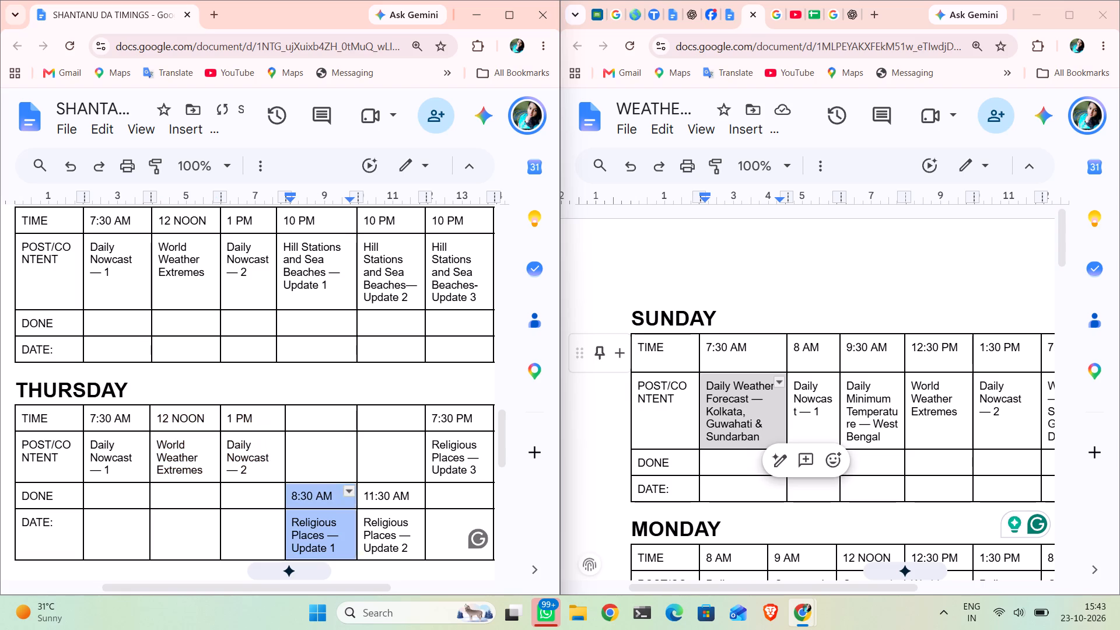
drag(393, 538, 411, 544)
key(ctrl+x)
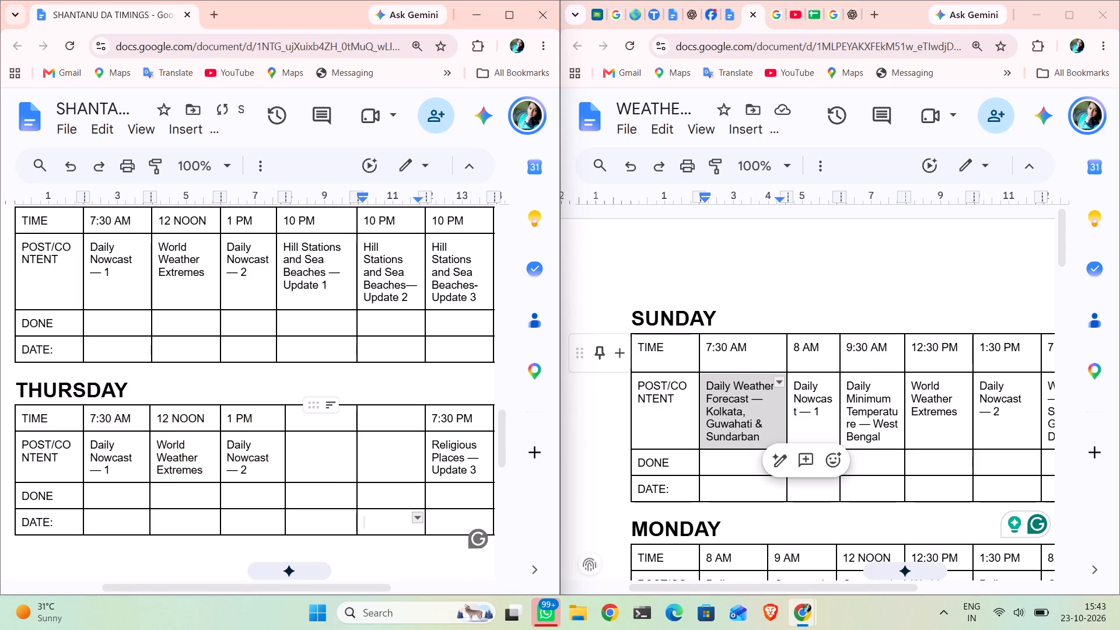
click(334, 421)
key(ctrl+v)
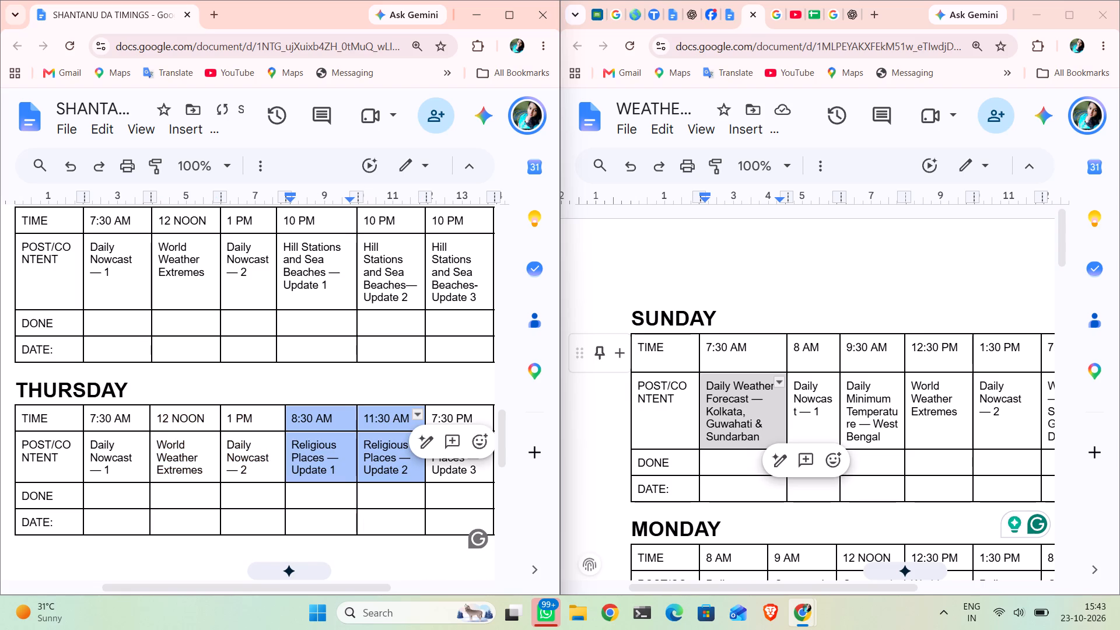
Open the TIME of Thursday's Religious Places — Update 3 for editing.
click(475, 419)
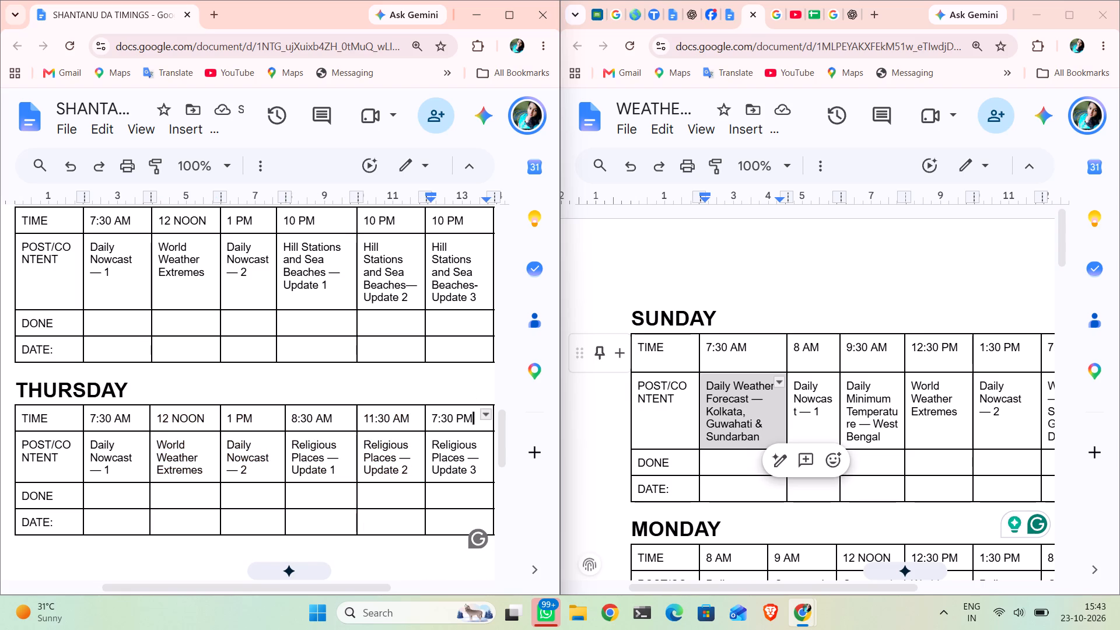
Set the TIME of Thursday's Religious Places — Update 3 to 10 PM.
key(BackSpace)
key(BackSpace)
key(BackSpace)
key(BackSpace)
key(BackSpace)
key(BackSpace)
key(BackSpace)
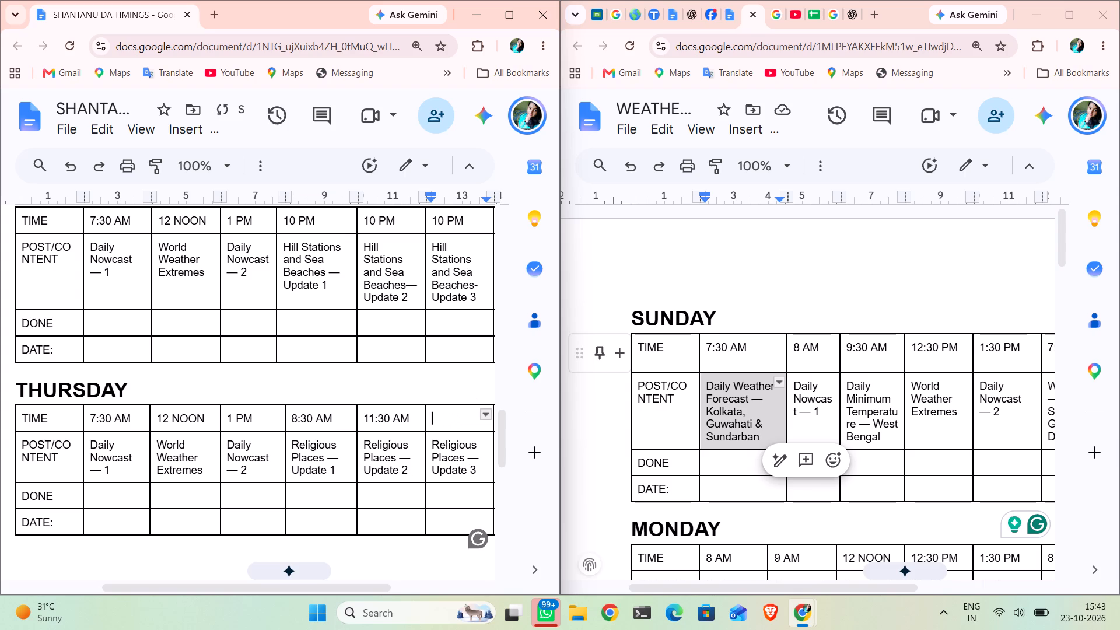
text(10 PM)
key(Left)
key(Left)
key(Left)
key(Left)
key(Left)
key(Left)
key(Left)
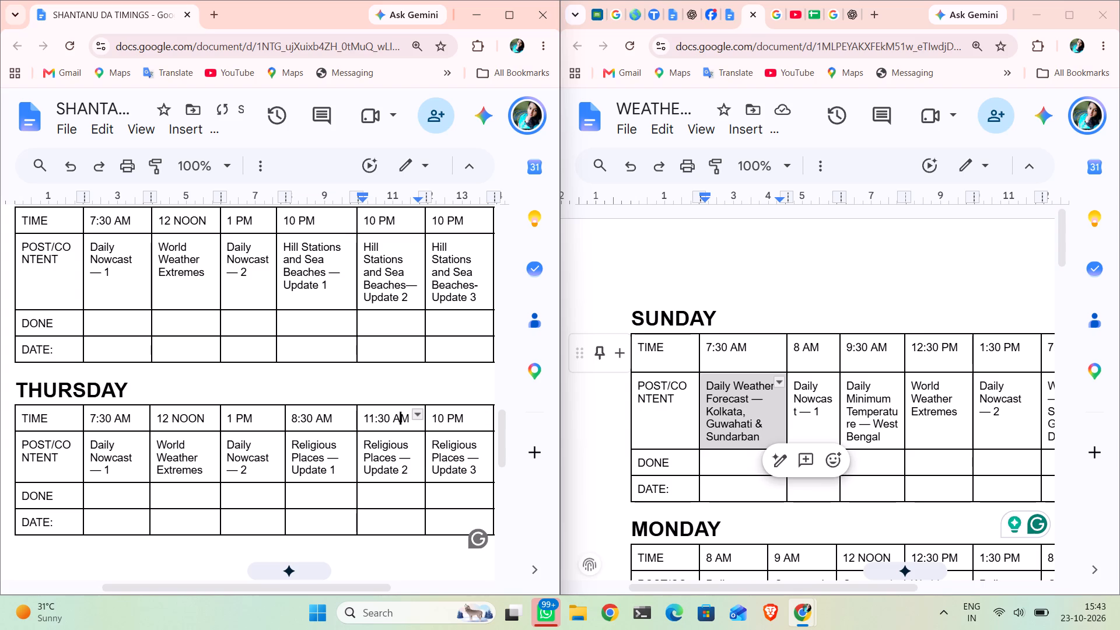